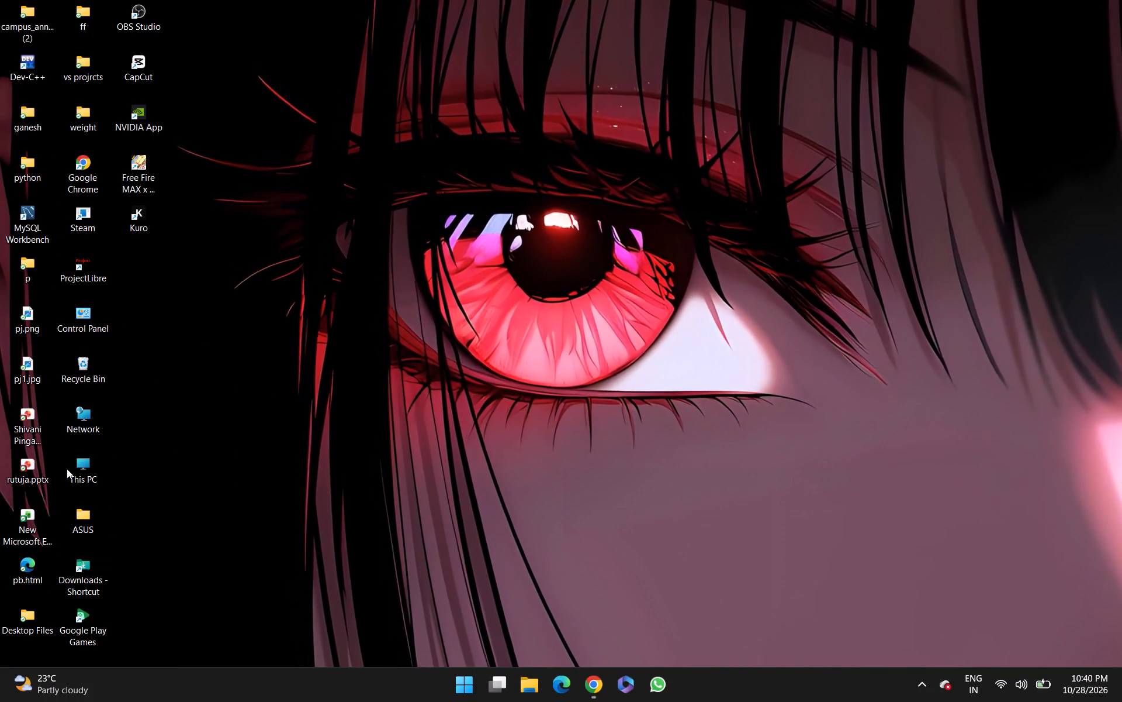
# Open the document "Progress reportp M1.docx" from the desktop folder p.
pyautogui.doubleClick(21, 263)
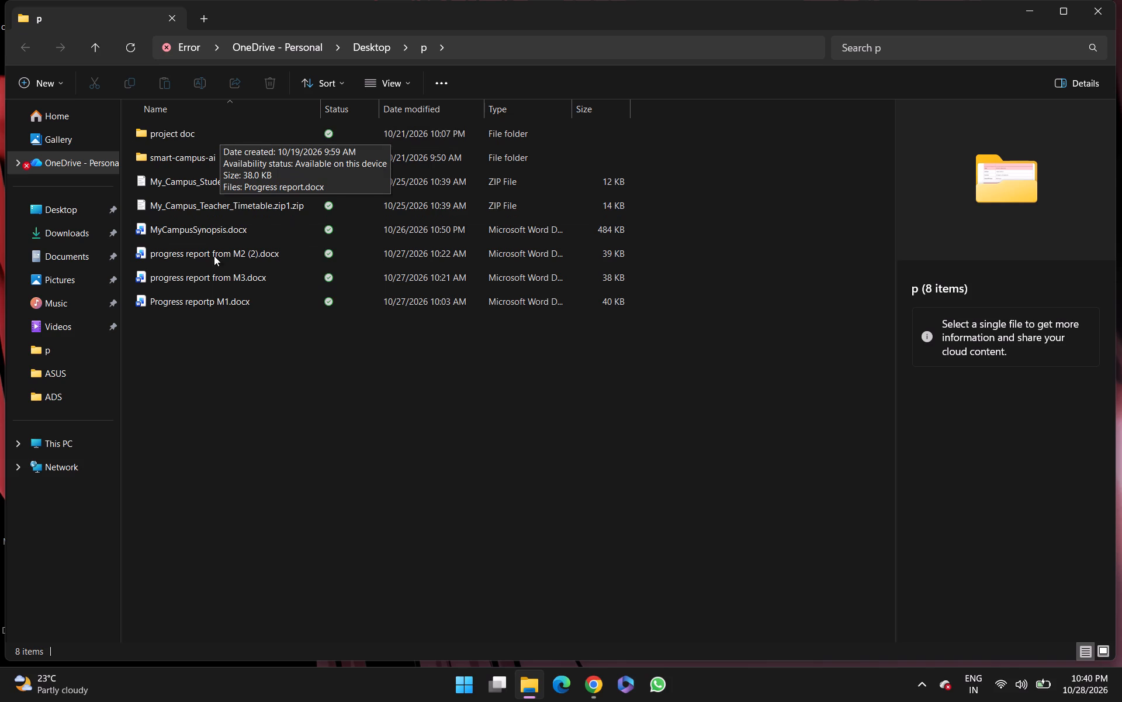
pyautogui.click(205, 300)
pyautogui.click(205, 300)
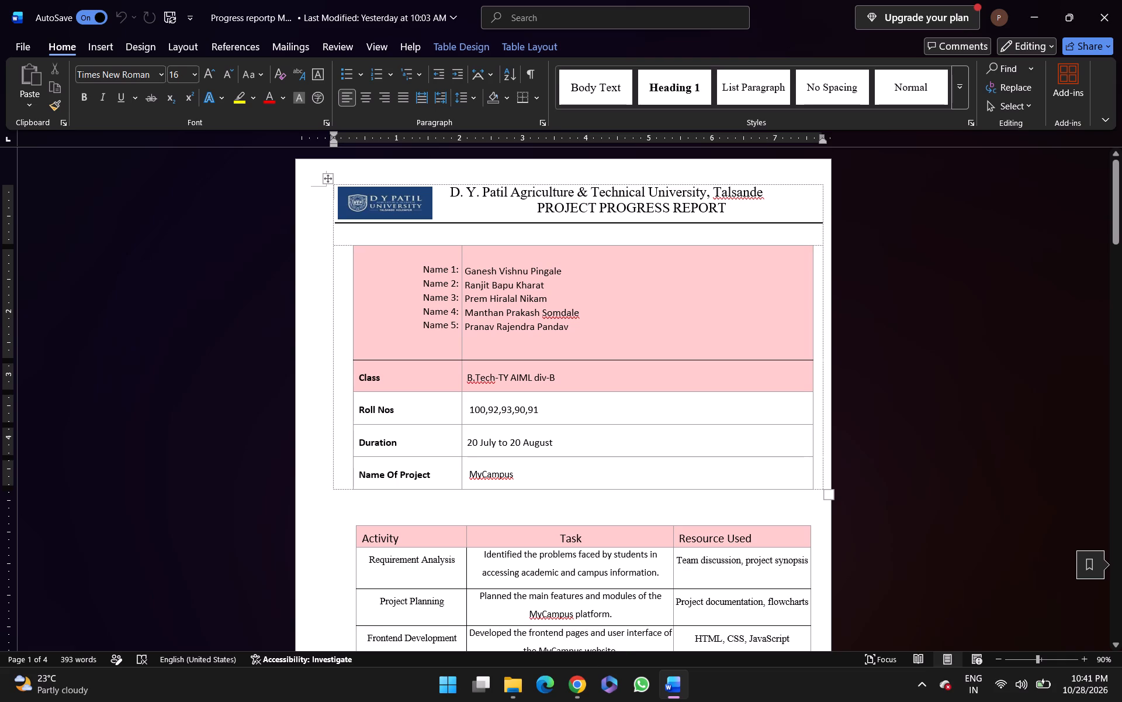
# Justify the paragraph under the Conclusion heading on page 2.
pyautogui.scroll(-5, 461, 295)
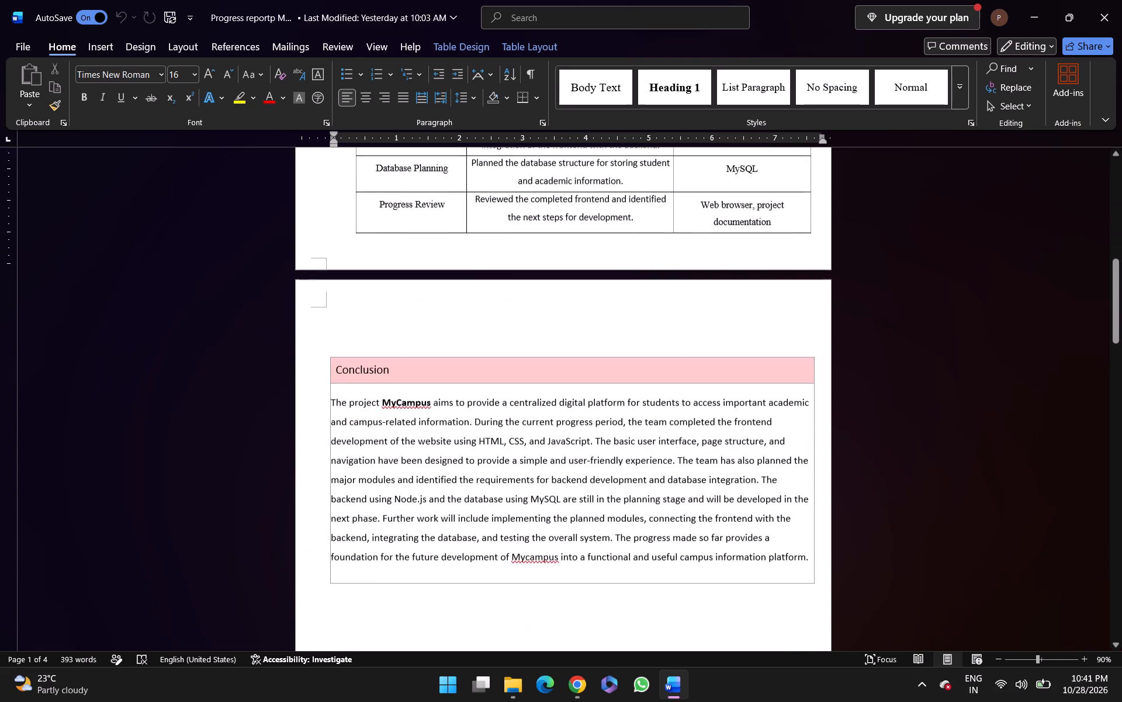
pyautogui.scroll(-2, 461, 295)
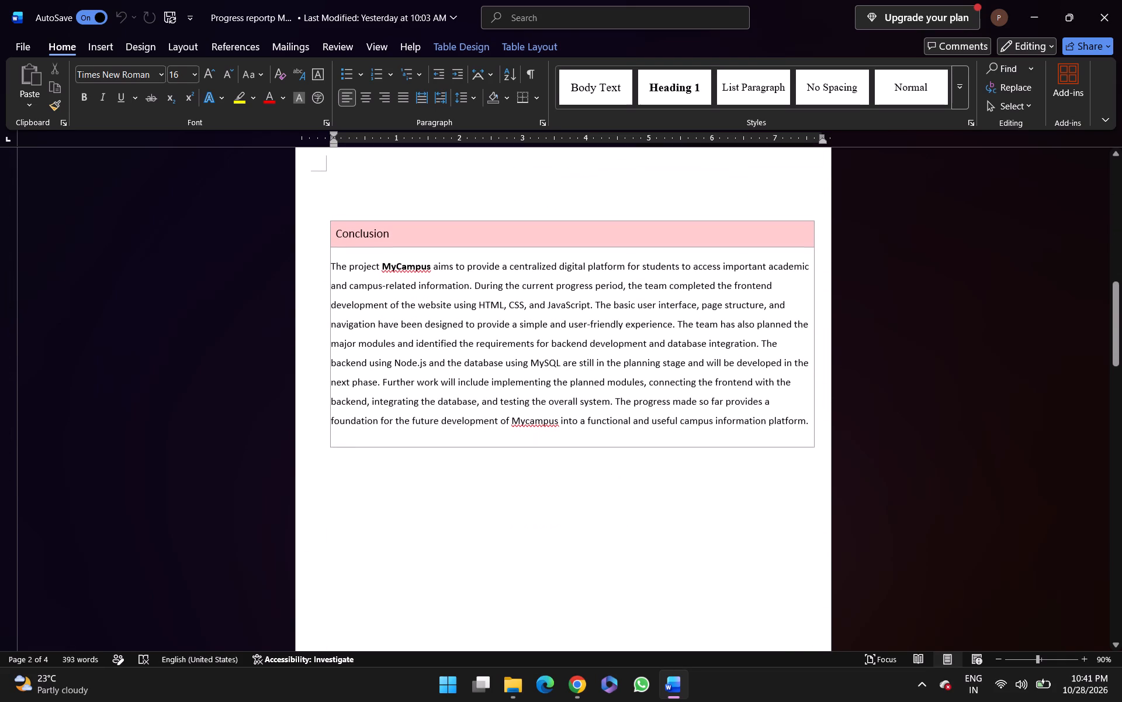
pyautogui.click(349, 267)
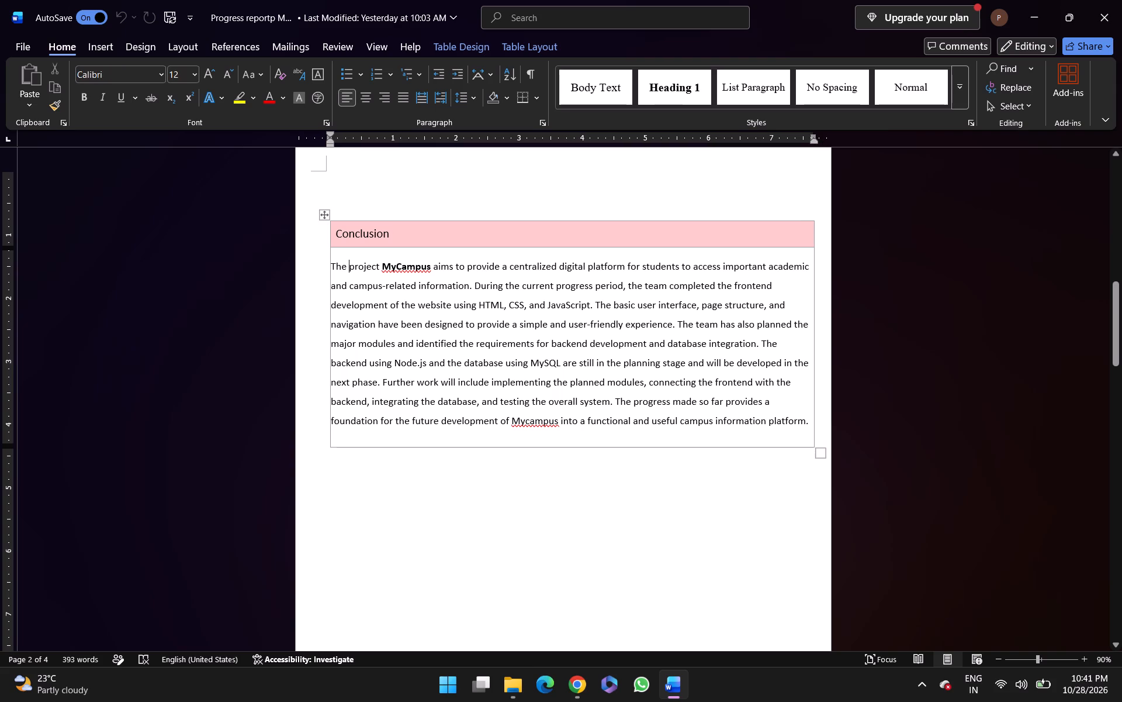
pyautogui.hotkey('ctrl', 'Left')
pyautogui.hotkey('ctrl', 'shift', 'Down')
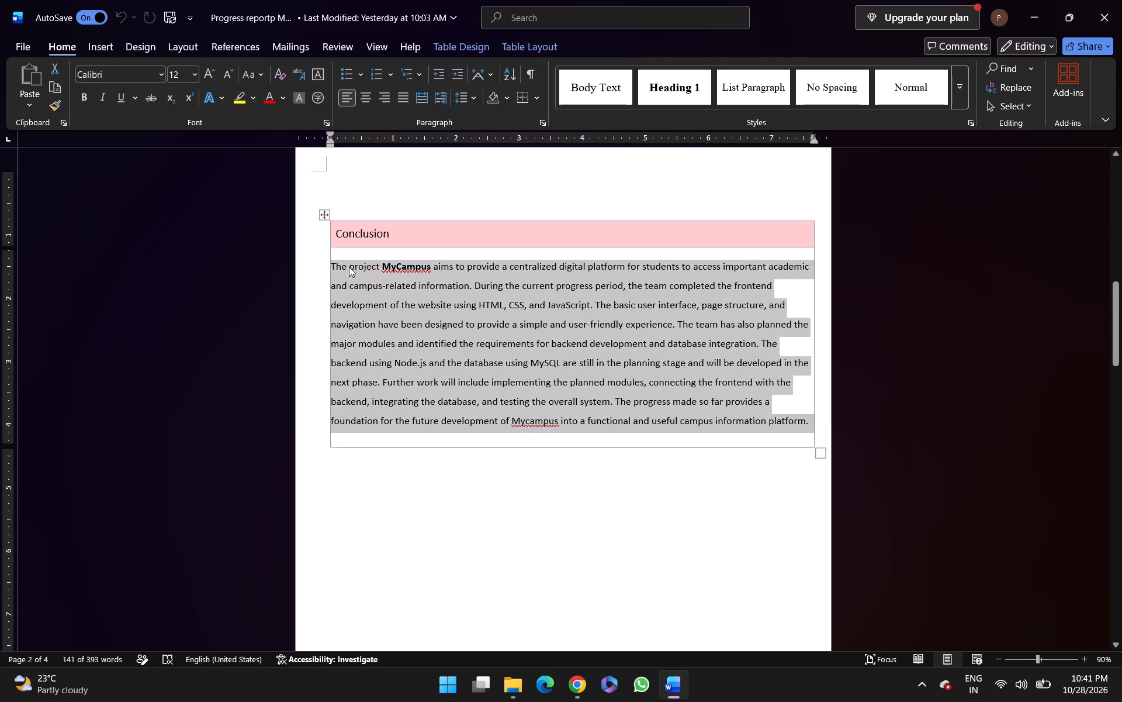
pyautogui.hotkey('ctrl', 'j')
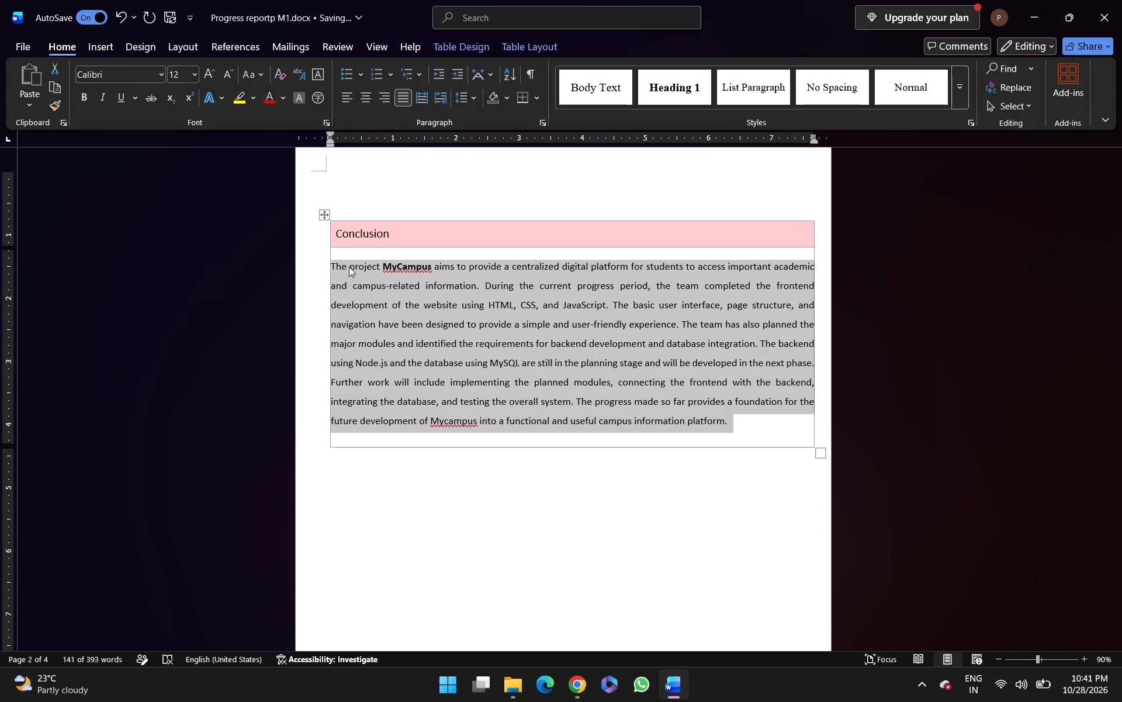
# Review the whole progress report, from the first-page tables to the work contribution and signature sections.
pyautogui.scroll(2, 349, 267)
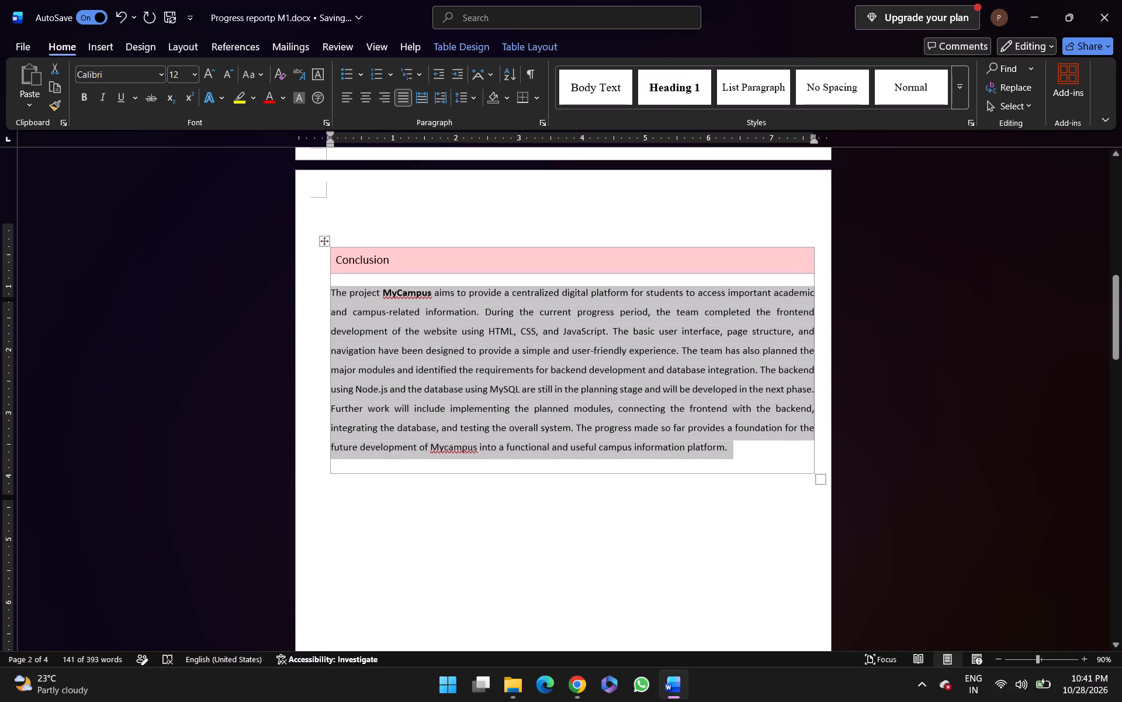
pyautogui.scroll(4, 349, 267)
pyautogui.hscroll(1, 349, 267)
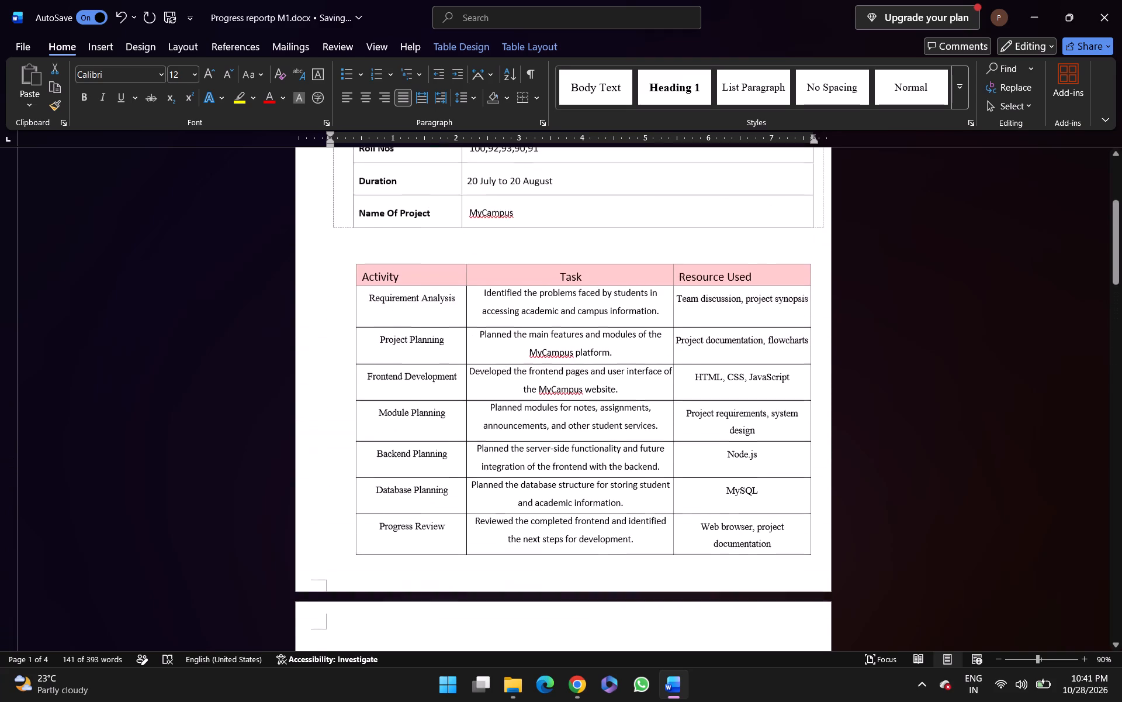
pyautogui.hscroll(1, 349, 267)
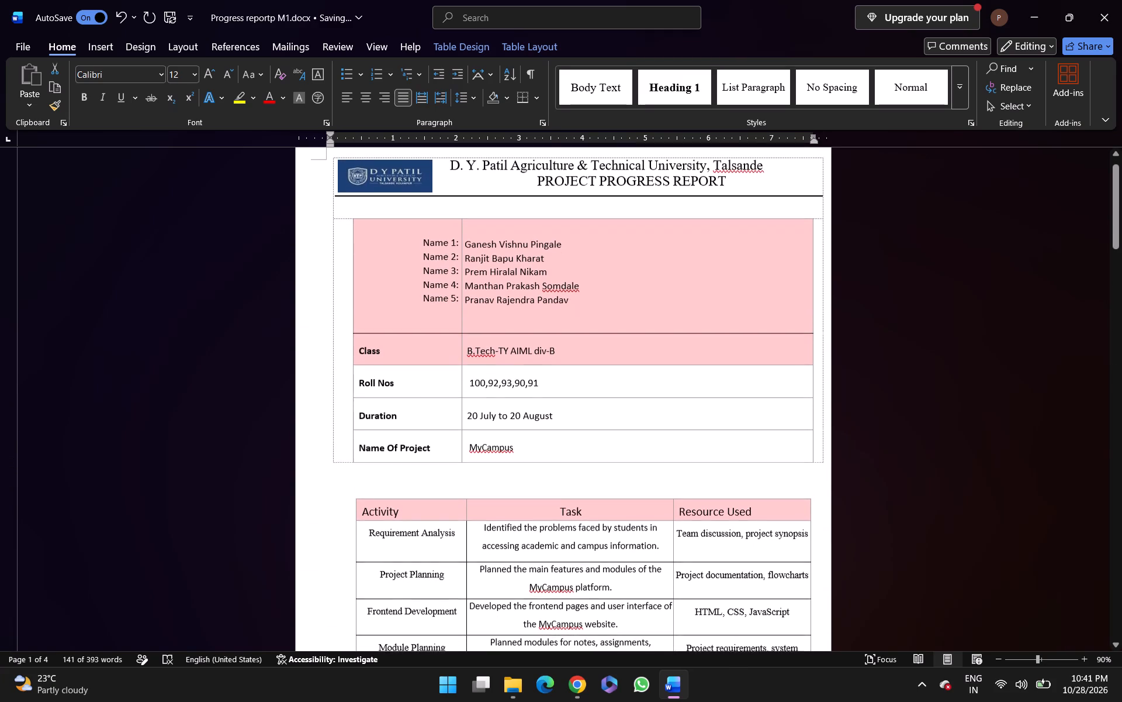
pyautogui.hscroll(1, 349, 267)
pyautogui.click(349, 267)
pyautogui.scroll(-4, 349, 267)
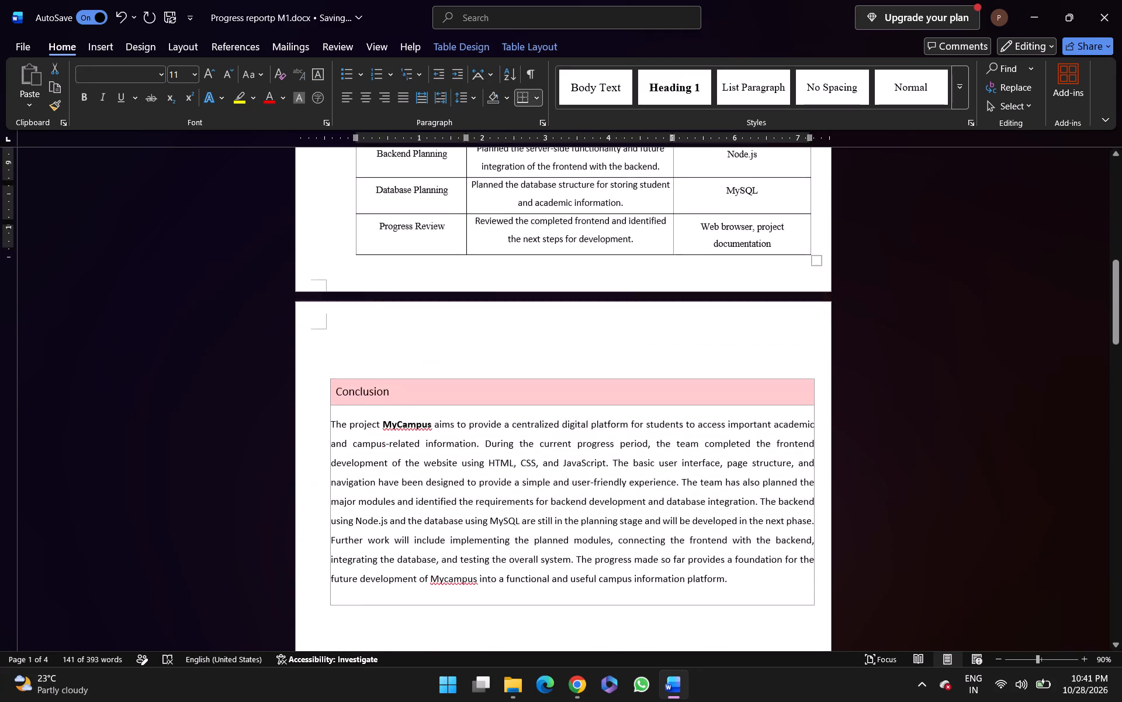
pyautogui.scroll(-6, 349, 267)
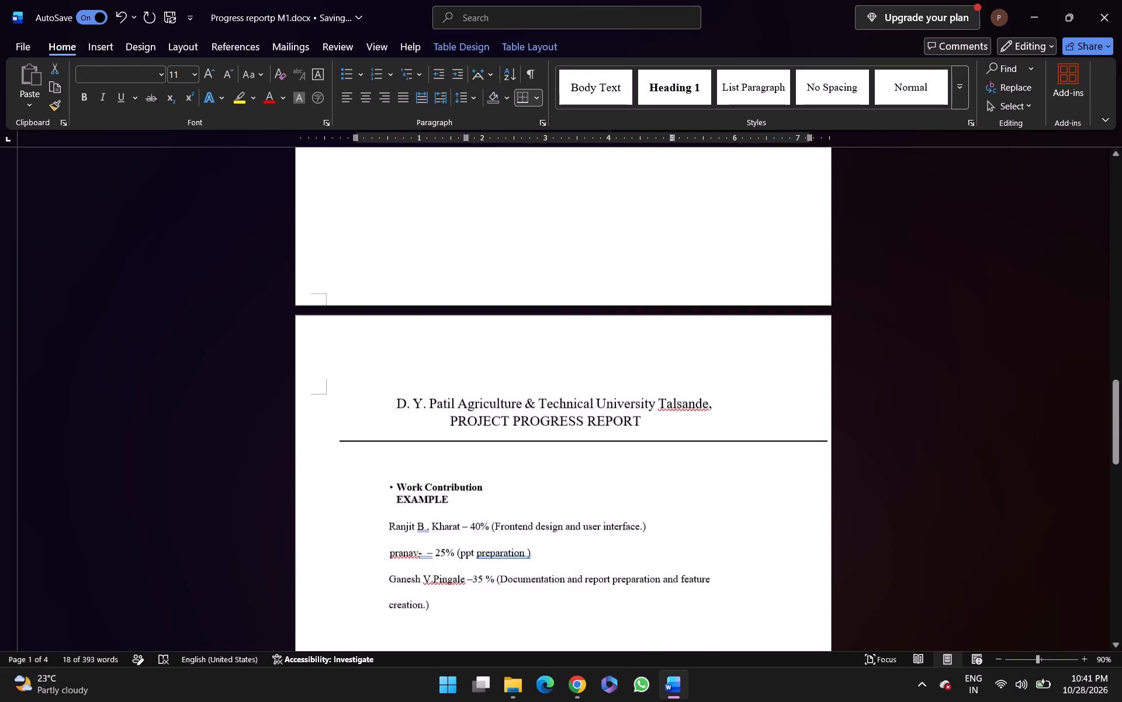
pyautogui.scroll(-5, 349, 267)
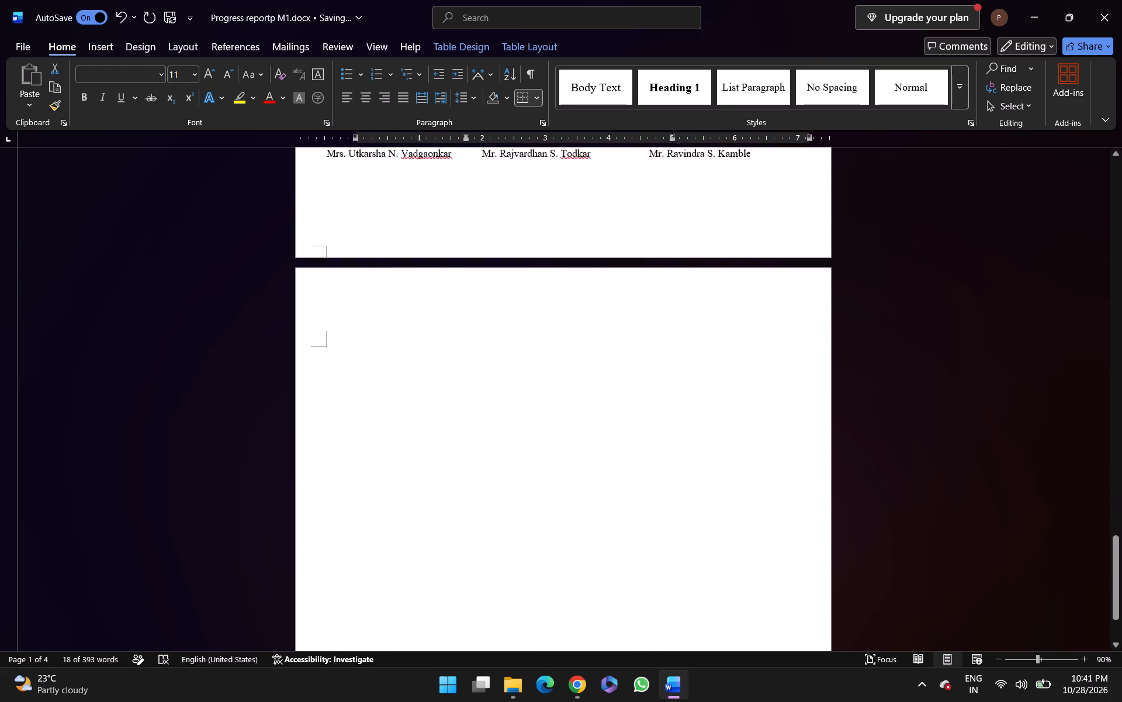
pyautogui.scroll(-1, 349, 267)
pyautogui.hscroll(1, 349, 267)
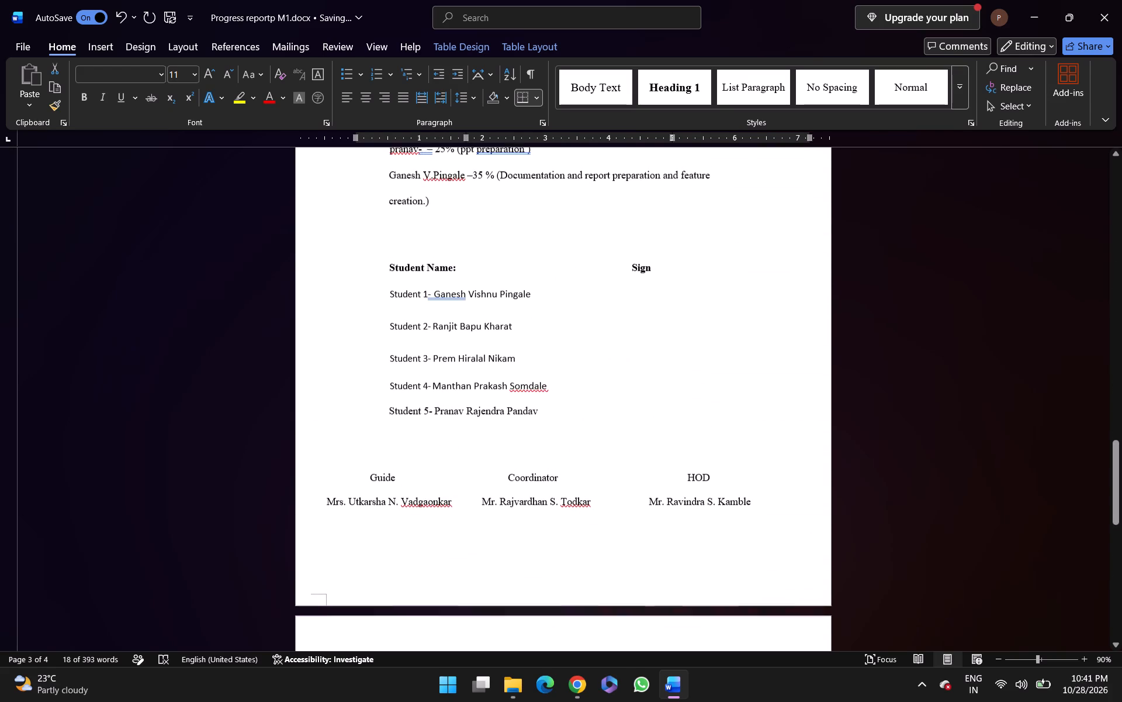
pyautogui.hscroll(3, 349, 267)
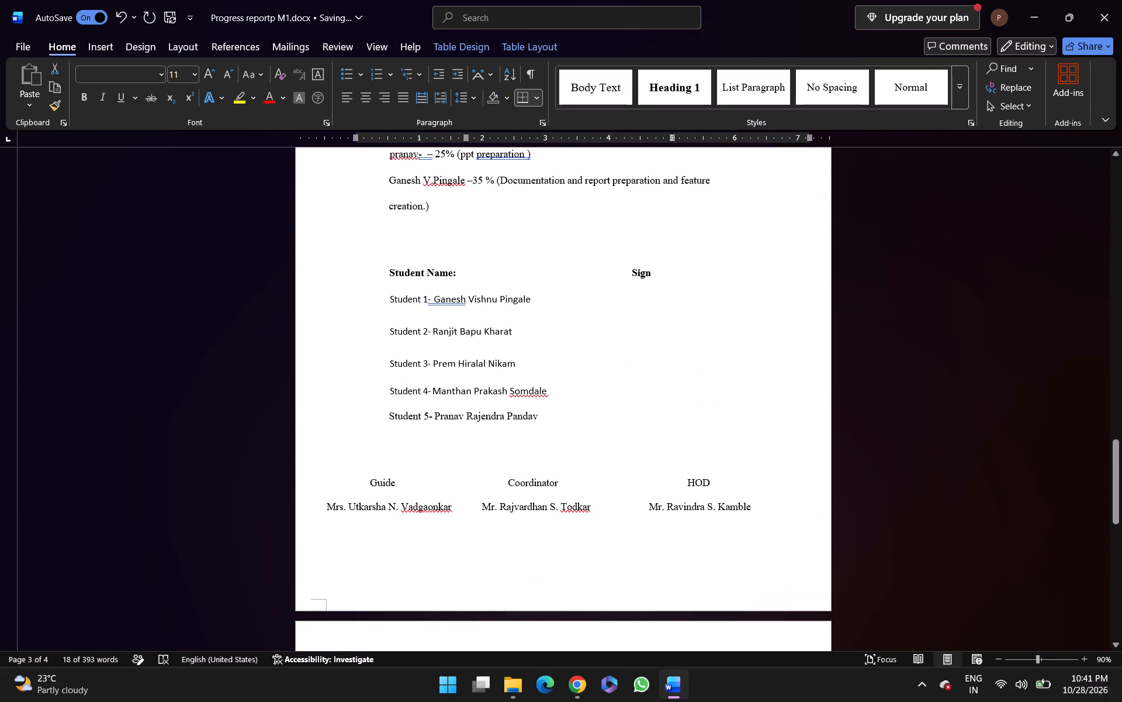
pyautogui.hscroll(1, 349, 267)
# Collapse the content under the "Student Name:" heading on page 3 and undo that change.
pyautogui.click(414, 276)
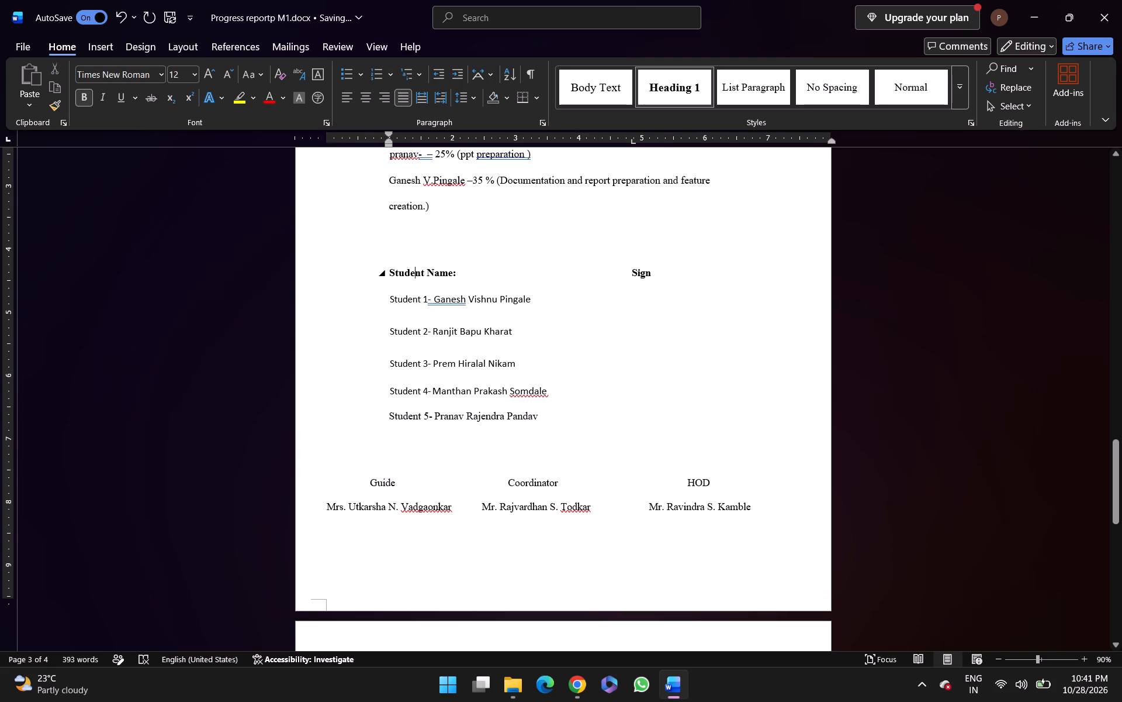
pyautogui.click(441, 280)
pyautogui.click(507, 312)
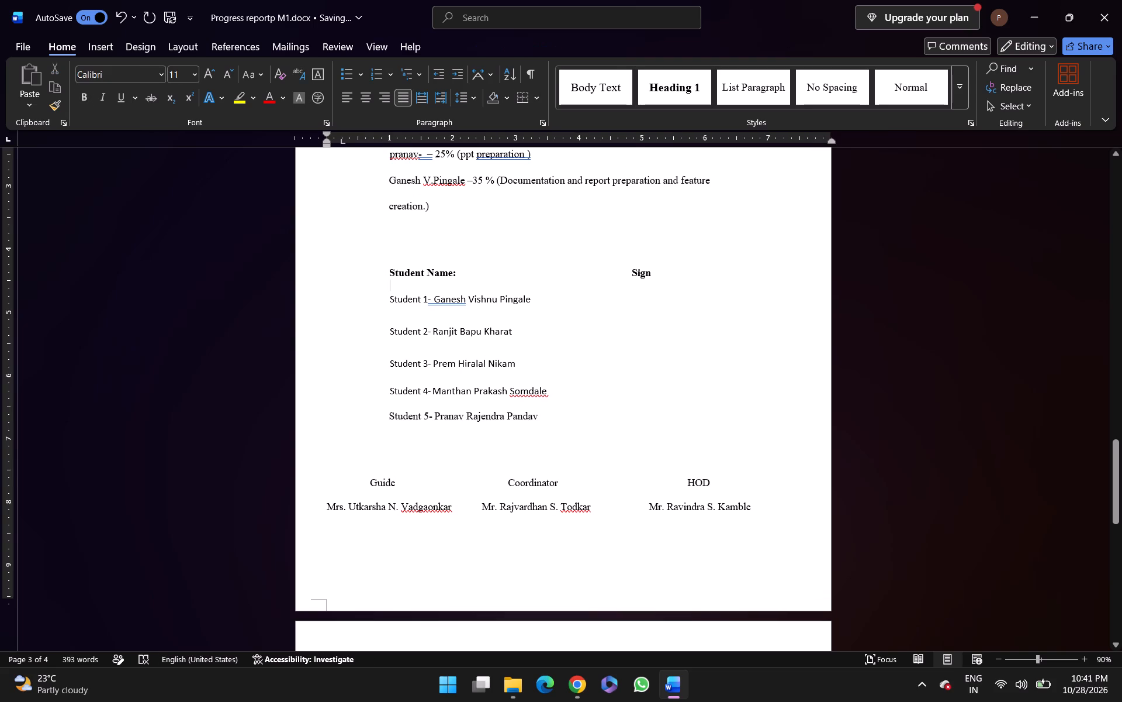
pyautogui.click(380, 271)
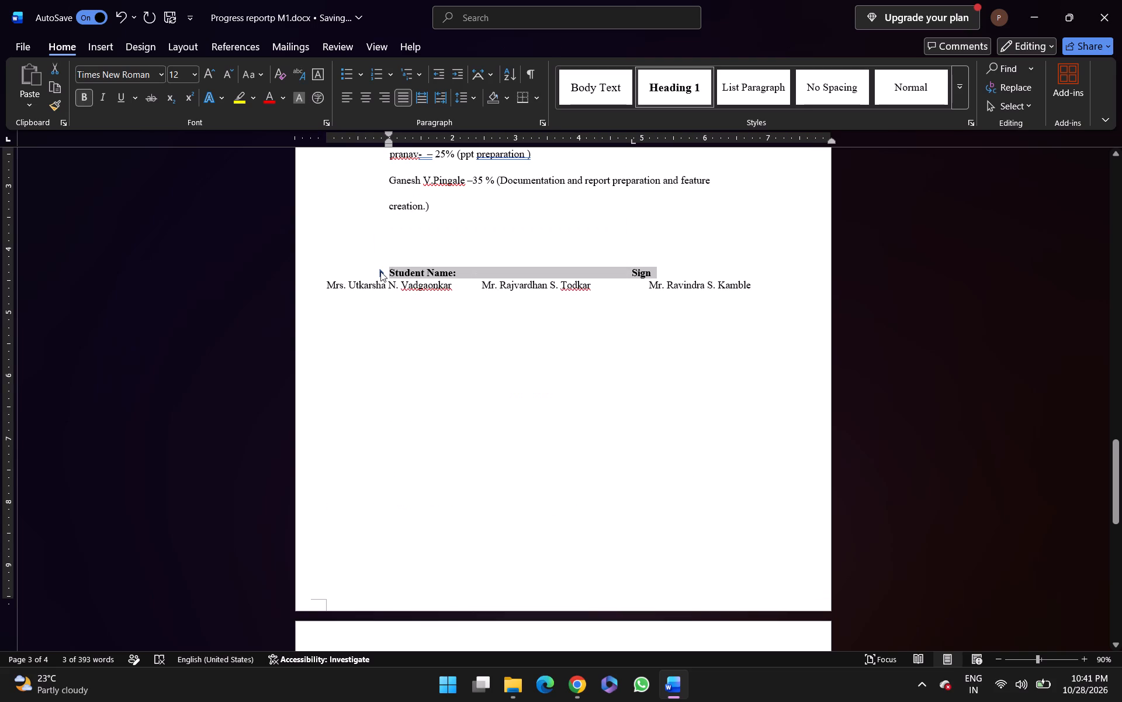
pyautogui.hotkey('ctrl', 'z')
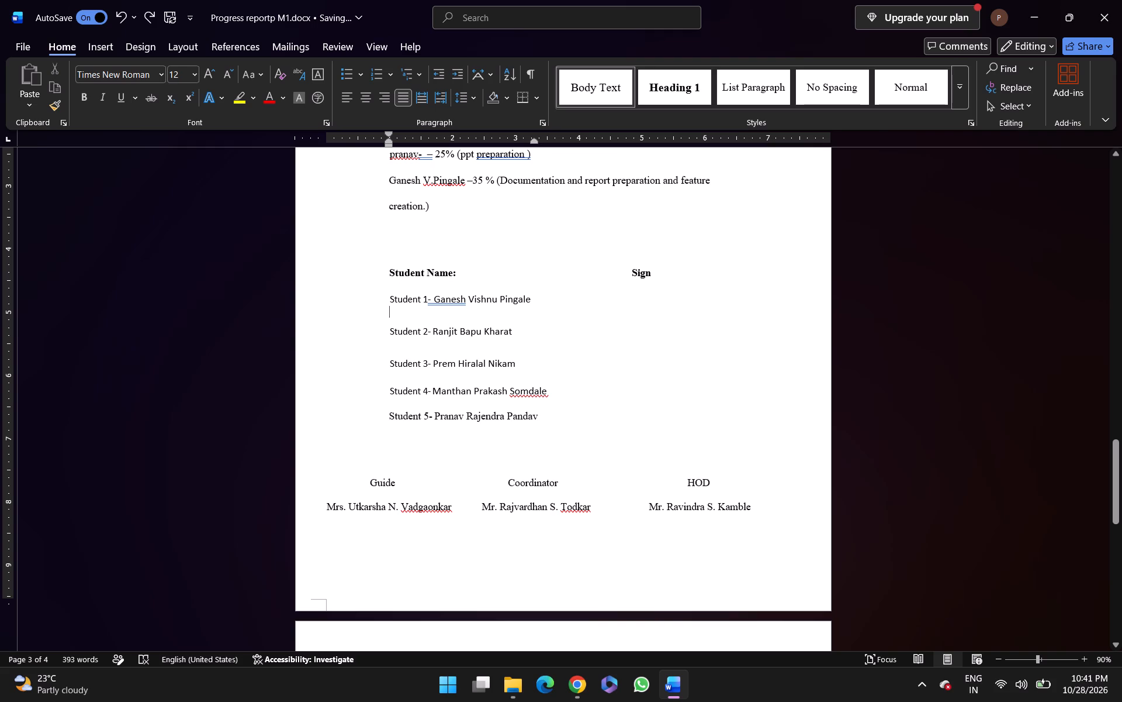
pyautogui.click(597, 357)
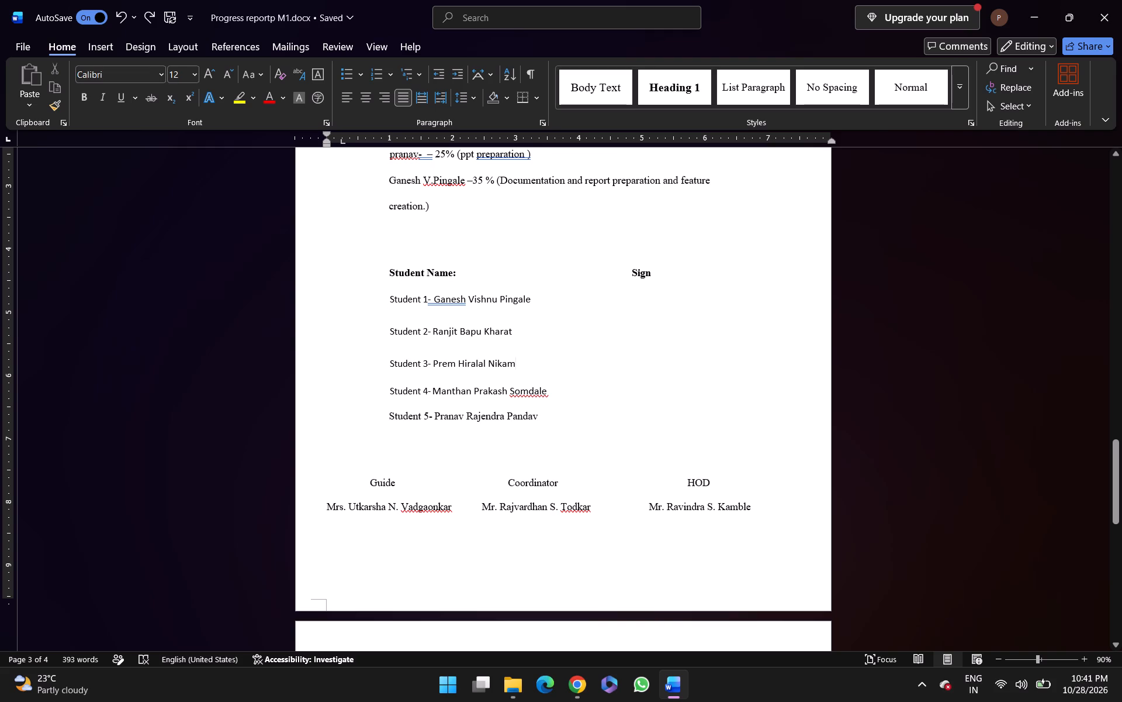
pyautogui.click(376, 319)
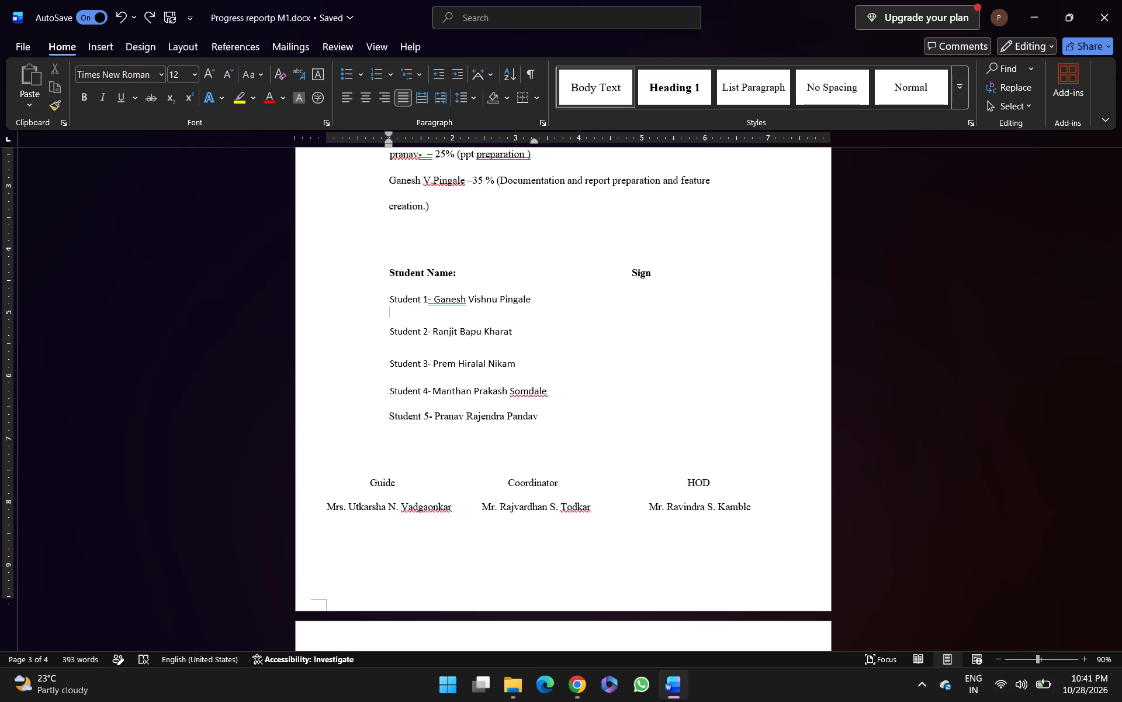
# Capitalize the first letter of the name in the 25% (ppt preparation) line under Work Contribution.
pyautogui.scroll(4, 376, 319)
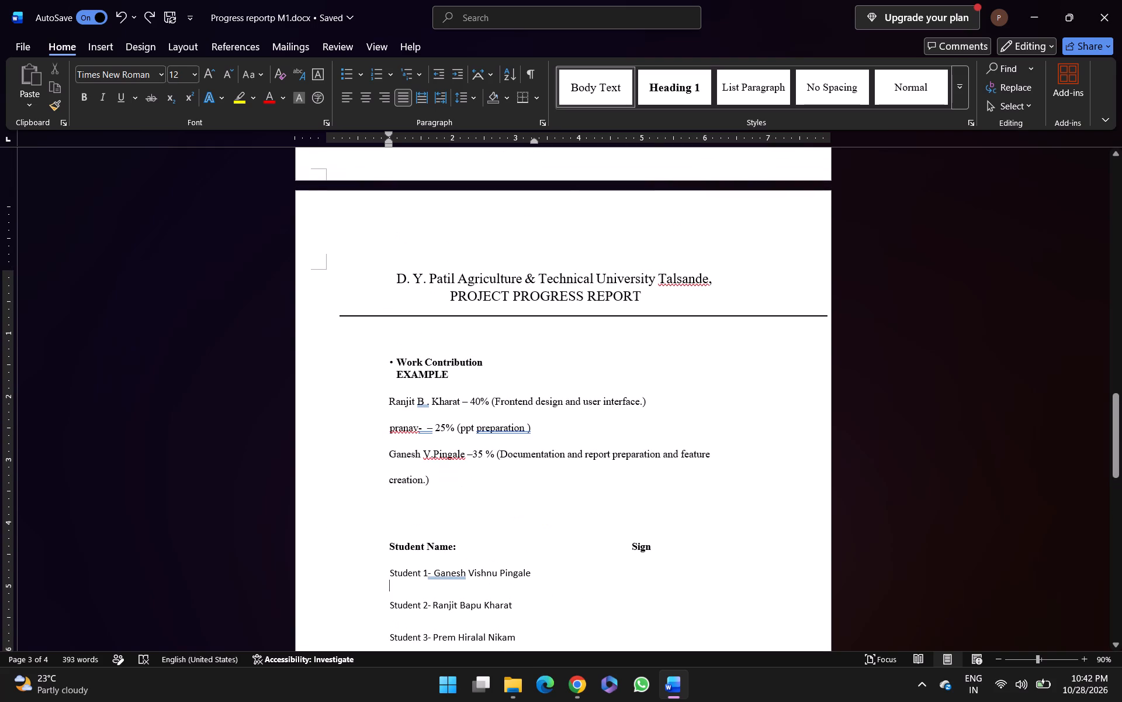
pyautogui.click(390, 430)
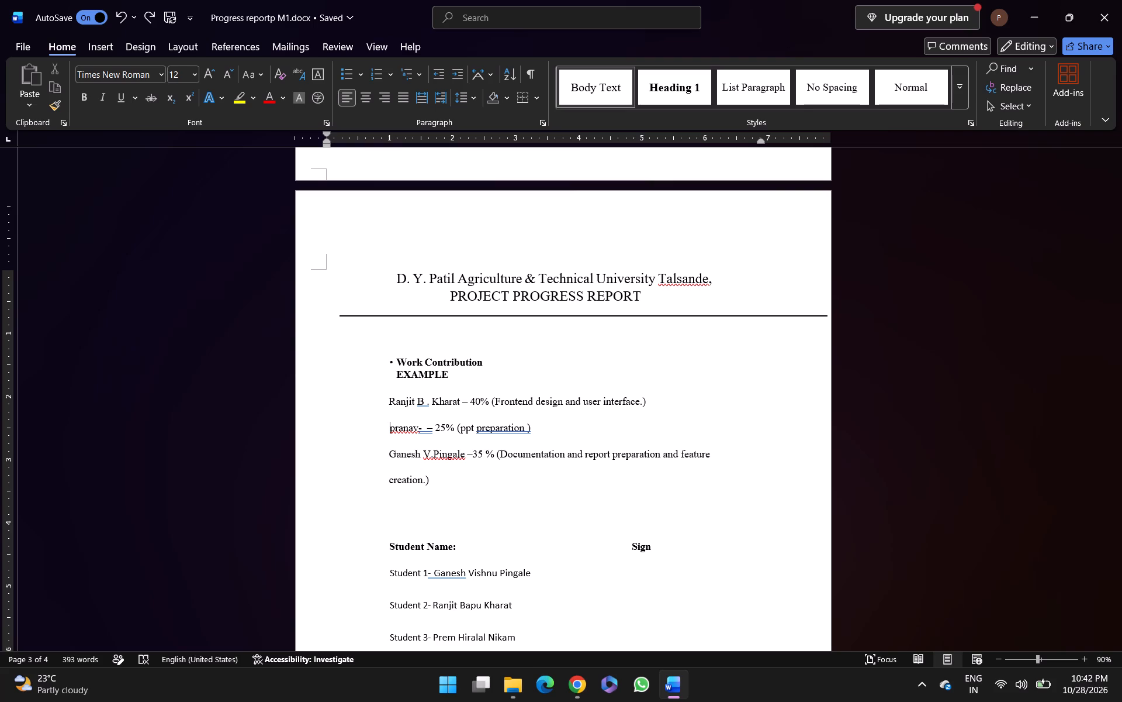
pyautogui.press('Delete')
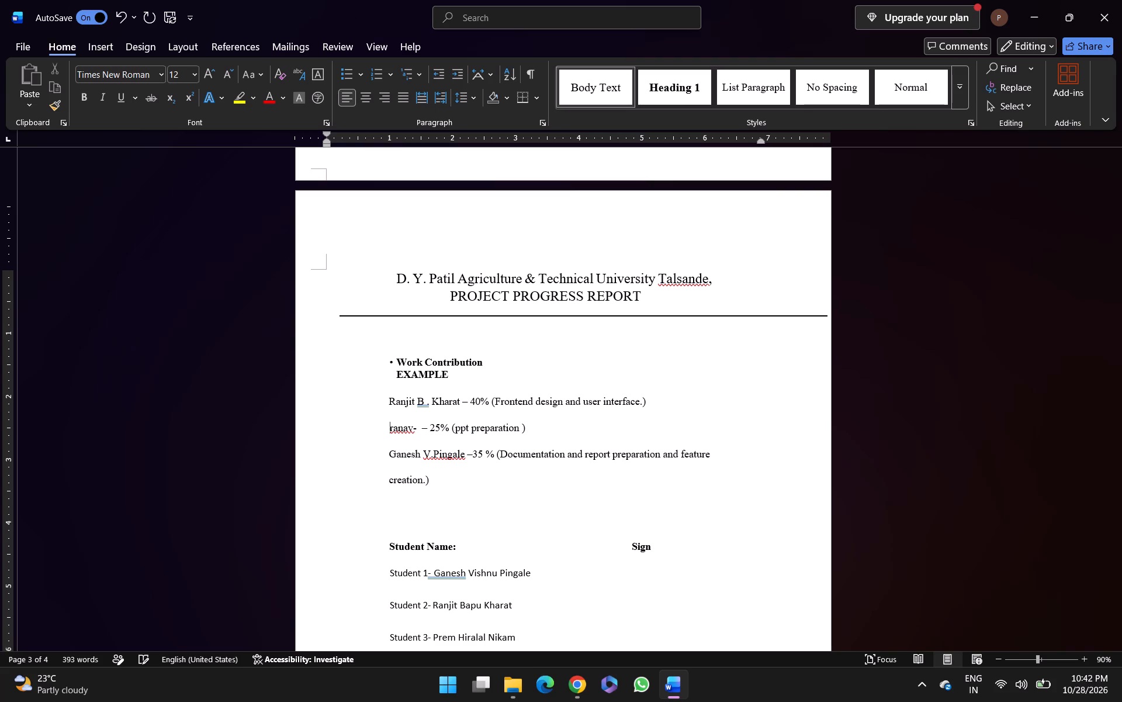
pyautogui.hotkey('shift', 'p')
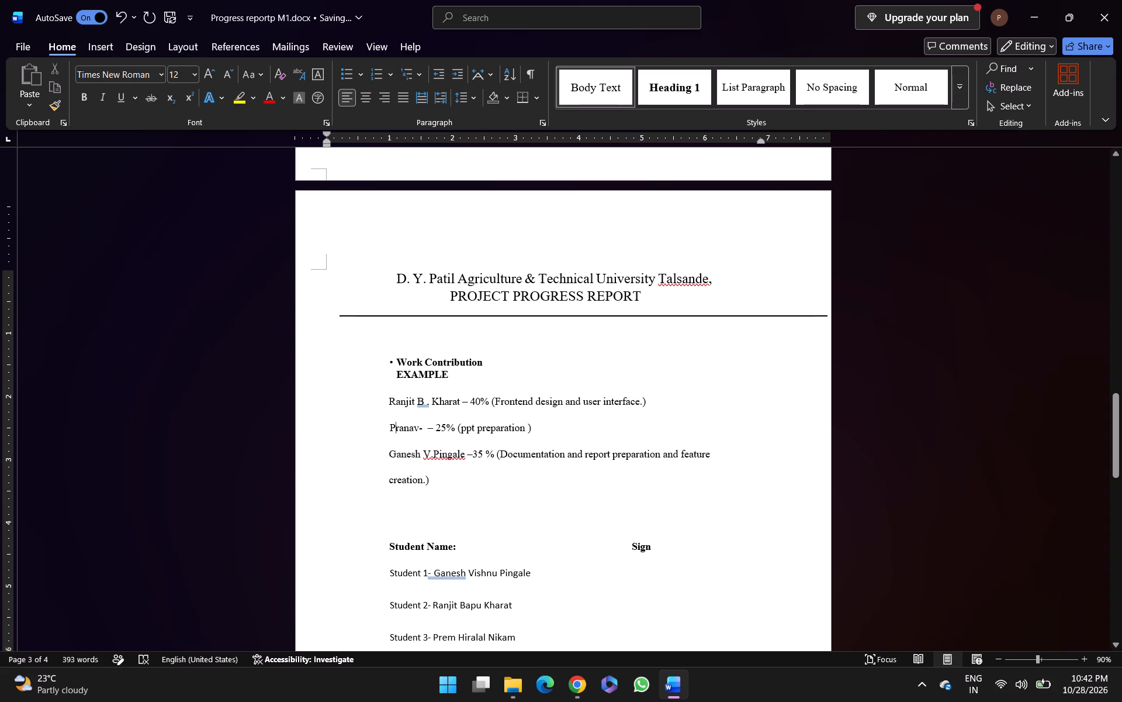
# Save a copy of the report in folder p as a PDF named "Progress reportp M1.pdf".
pyautogui.scroll(13, 549, 513)
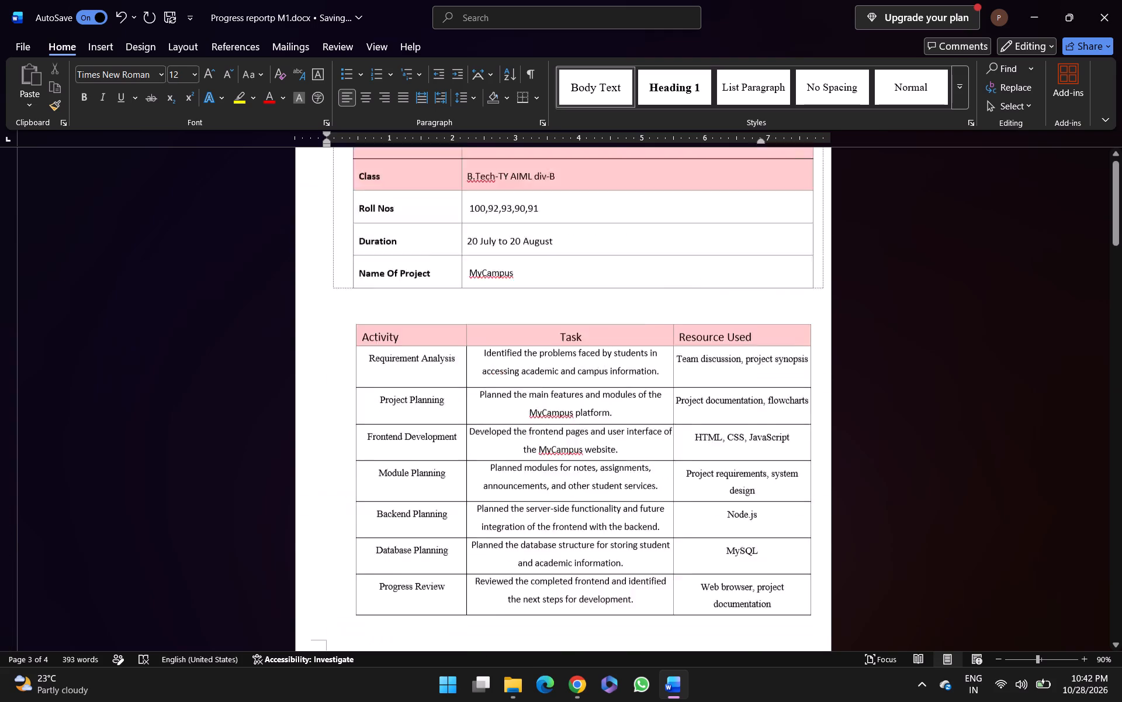
pyautogui.scroll(4, 549, 513)
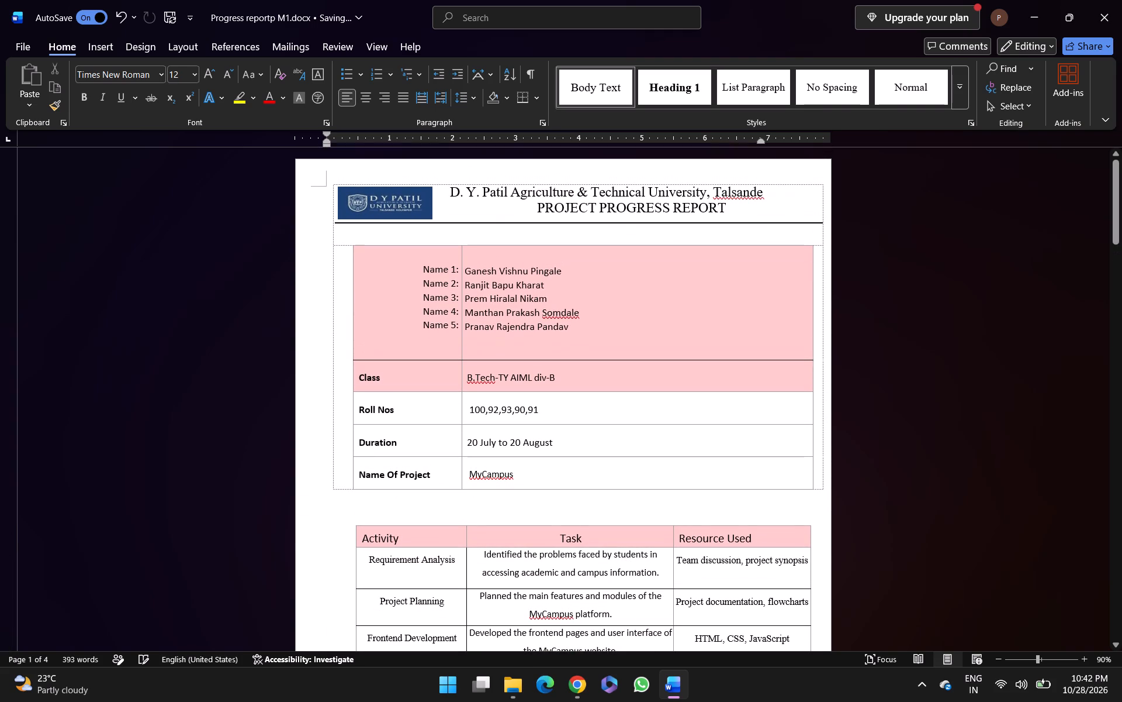
pyautogui.press('F12')
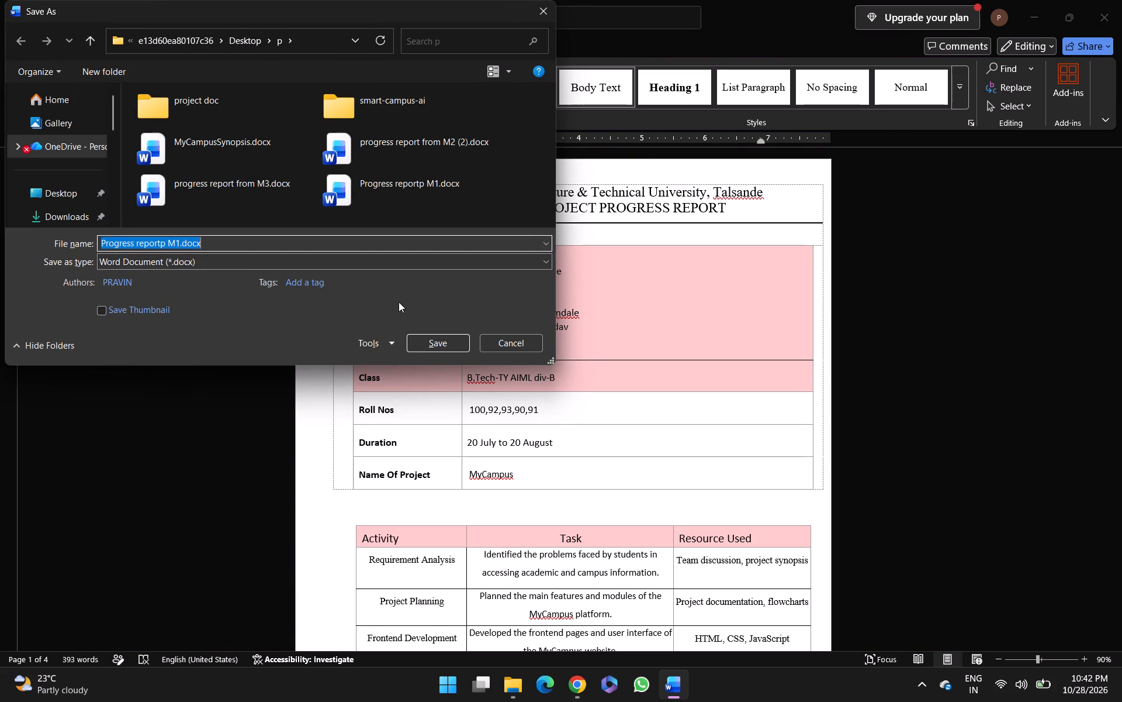
pyautogui.click(429, 263)
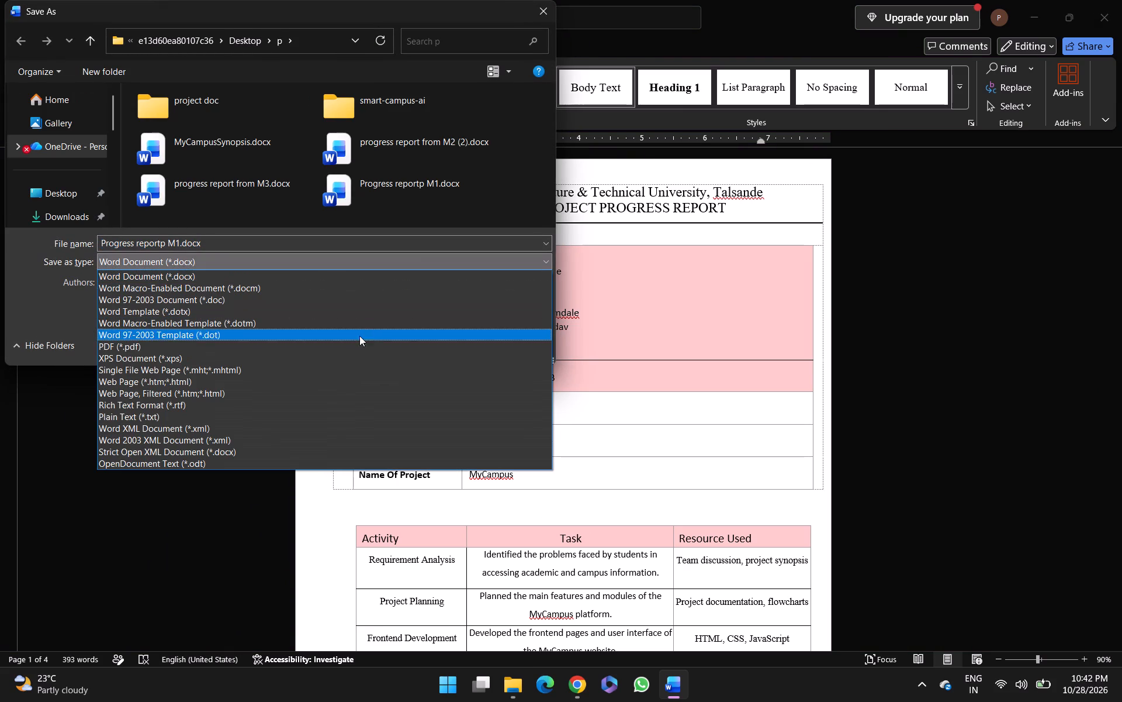
pyautogui.click(357, 347)
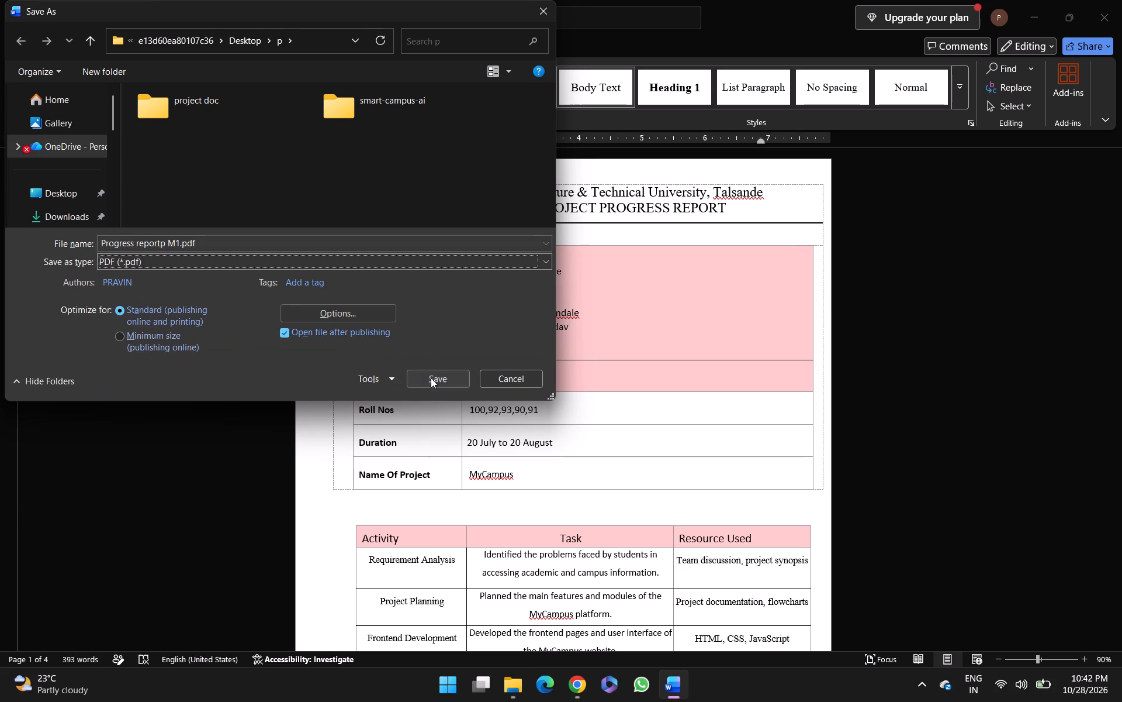
pyautogui.click(431, 378)
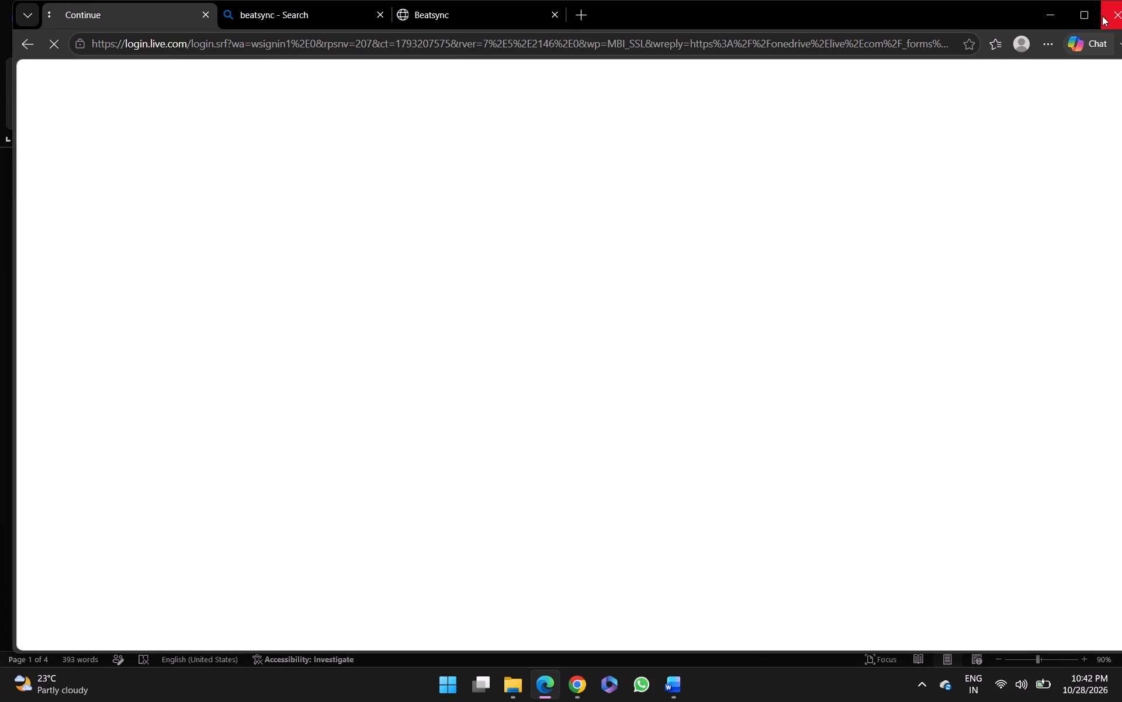
# Close the browser window and the Word report to return to the file folder.
pyautogui.click(1102, 16)
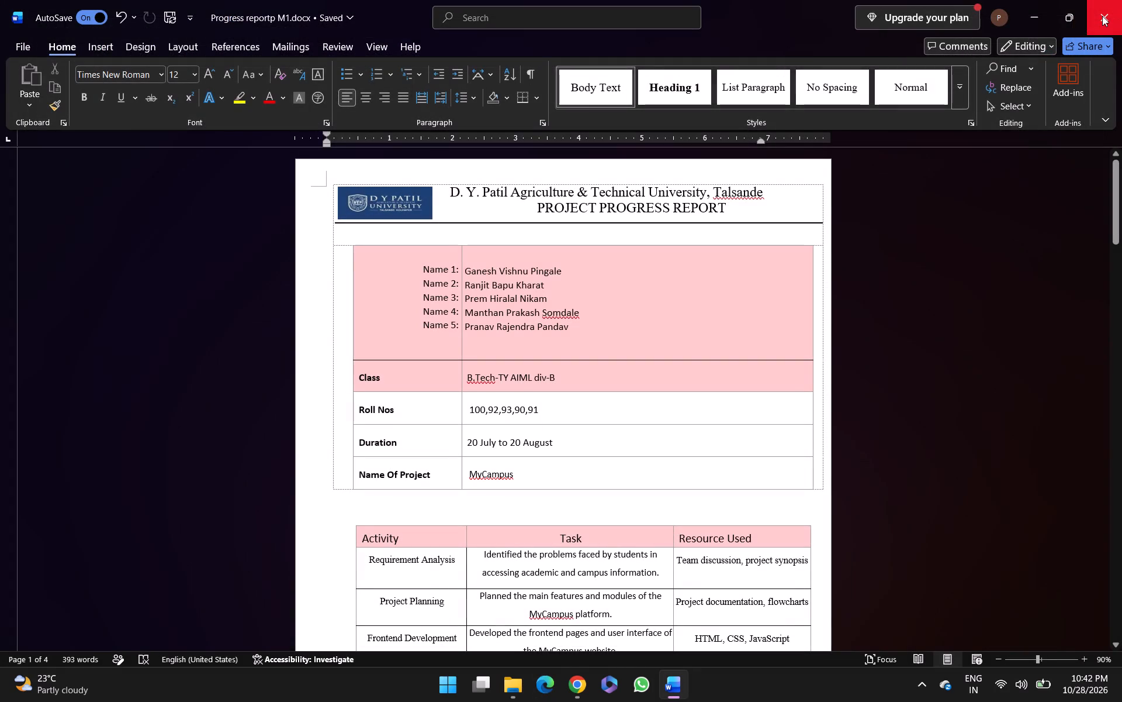
pyautogui.click(1102, 16)
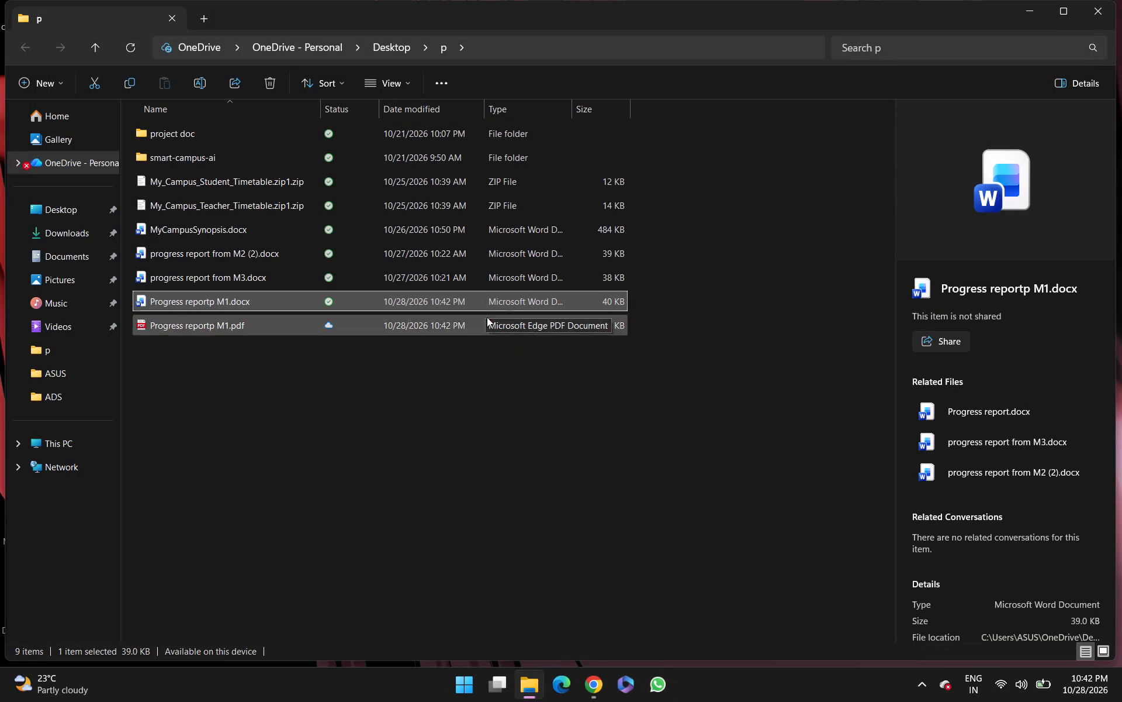
# Switch the file layout of folder p to Tiles.
pyautogui.click(462, 418)
pyautogui.rightClick(462, 418)
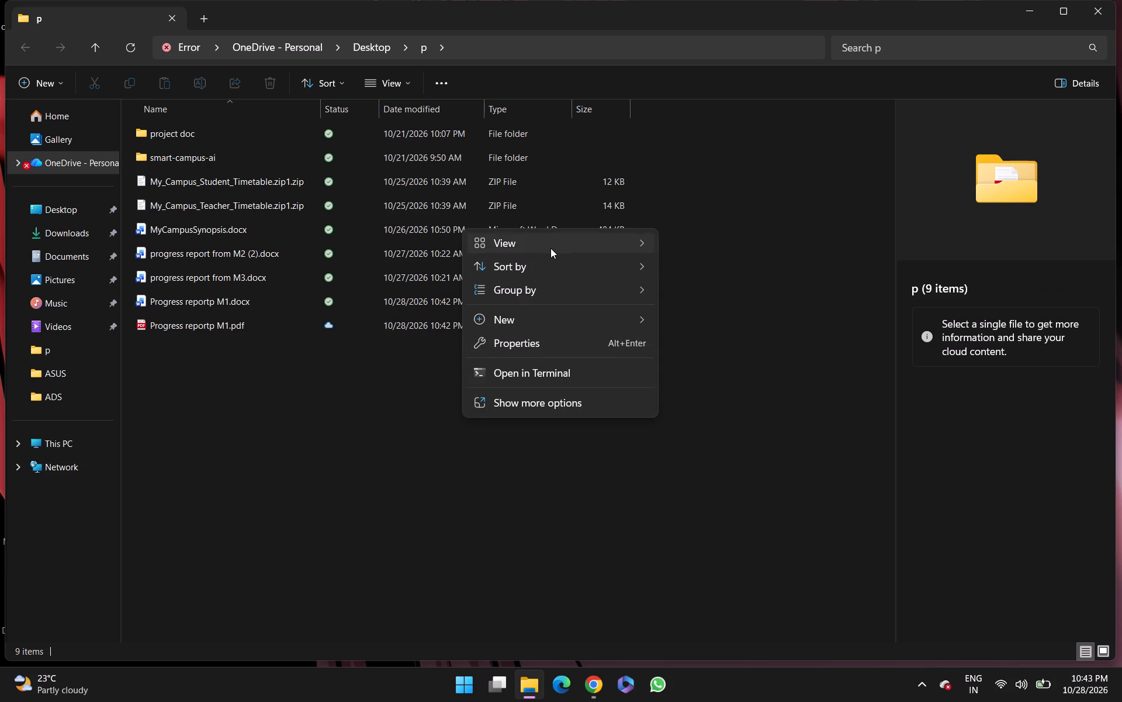
pyautogui.click(550, 250)
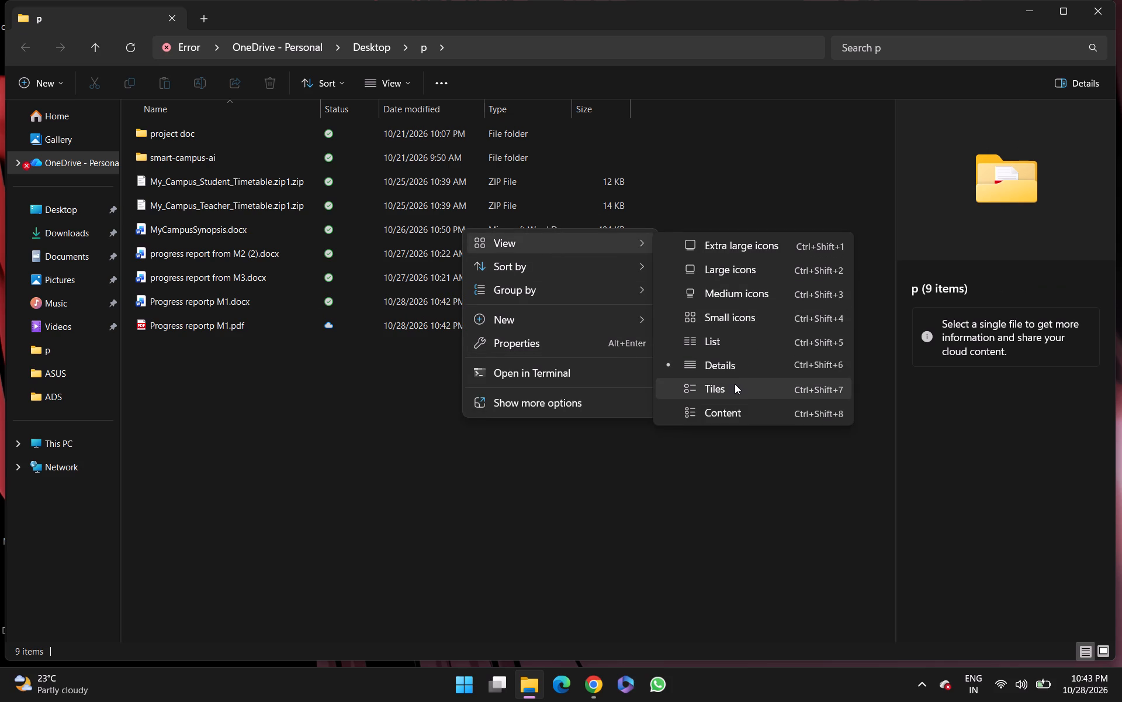
pyautogui.click(731, 386)
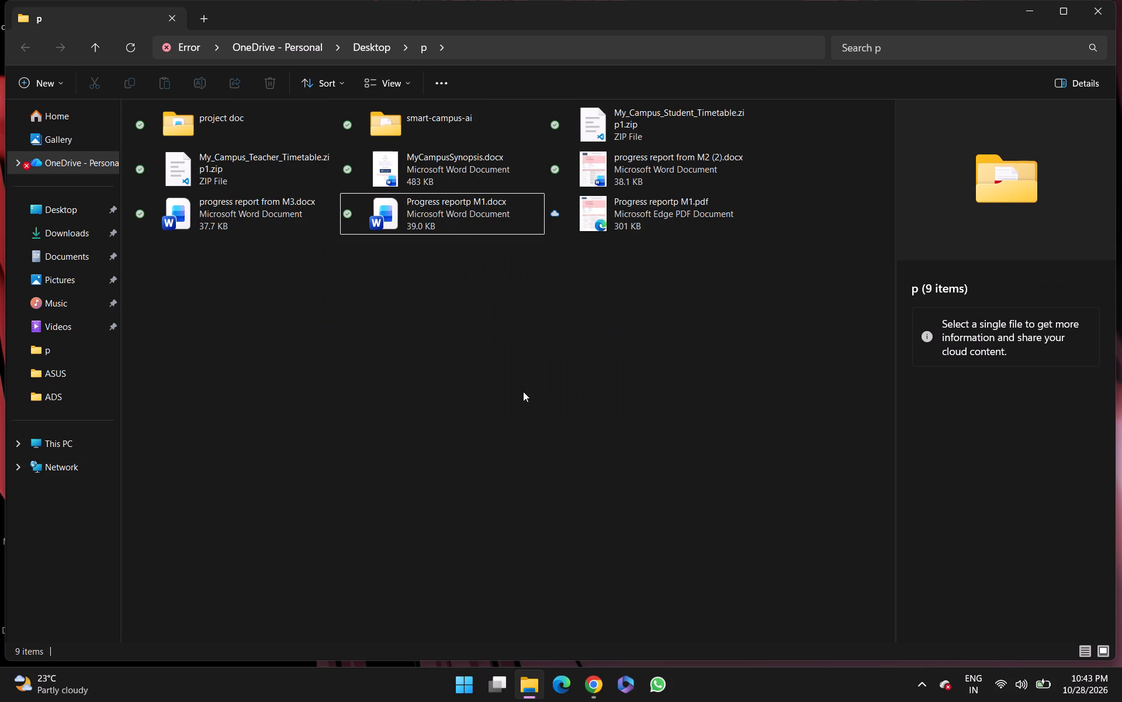
# Sort the files in folder p by date modified.
pyautogui.rightClick(523, 391)
pyautogui.click(597, 437)
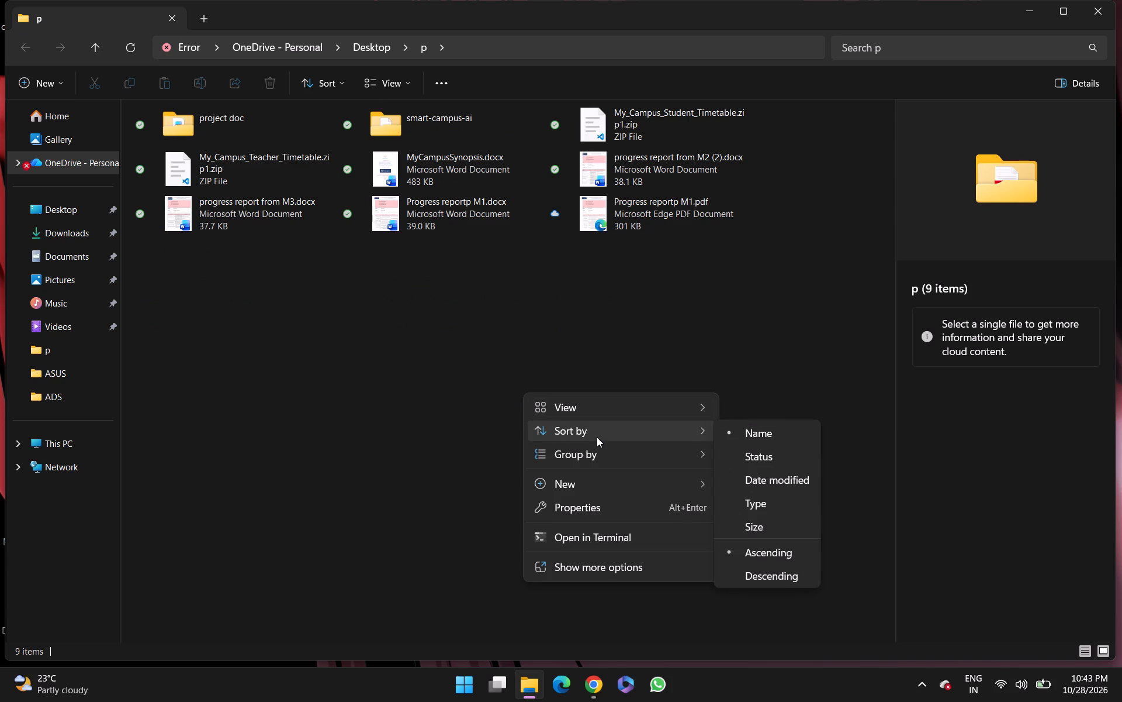
pyautogui.click(758, 472)
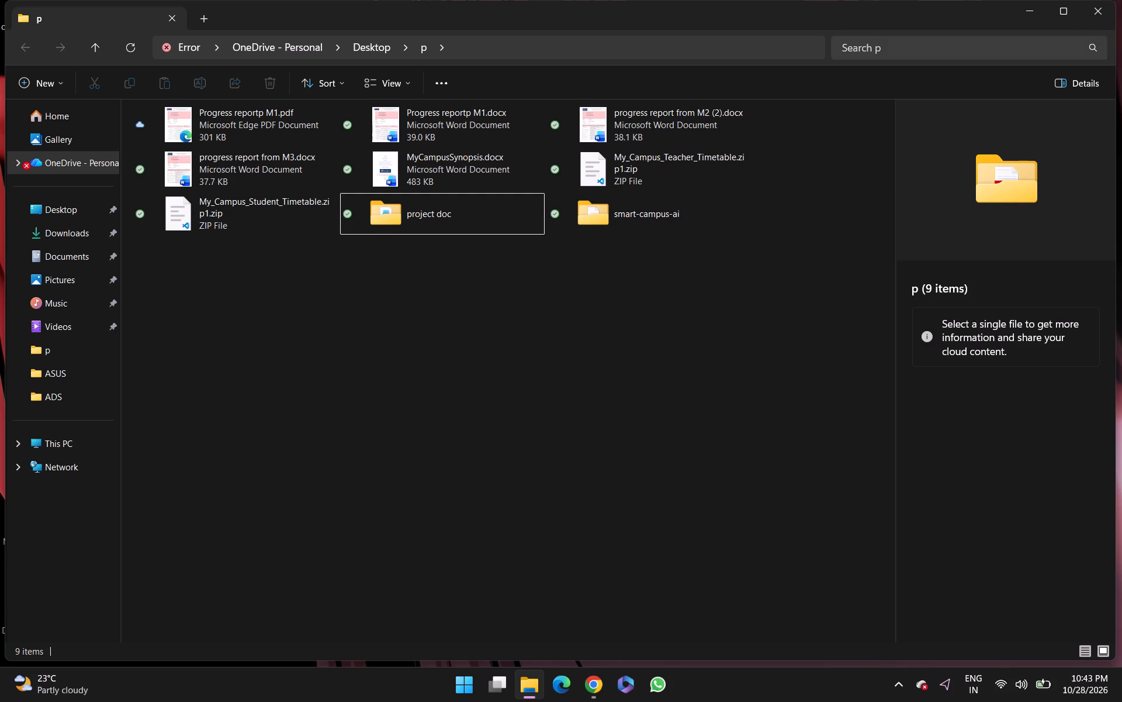
# Maximize the folder window and open "progress report from M2 (2).docx" in Word.
pyautogui.click(1072, 17)
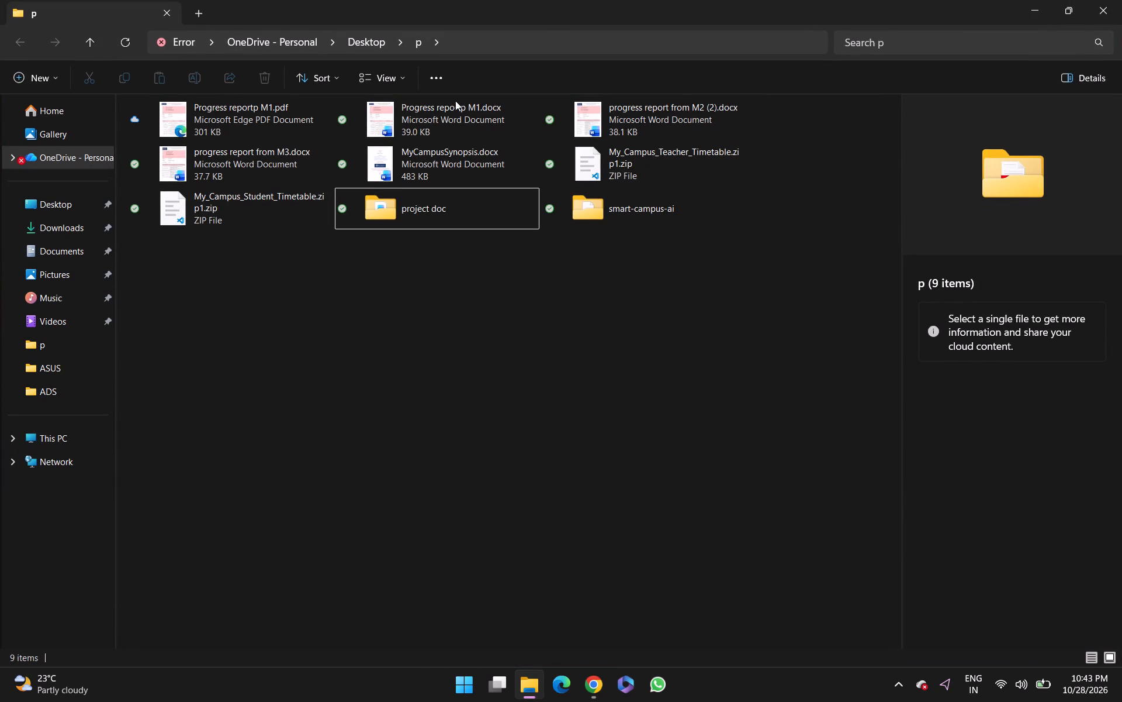
pyautogui.click(639, 123)
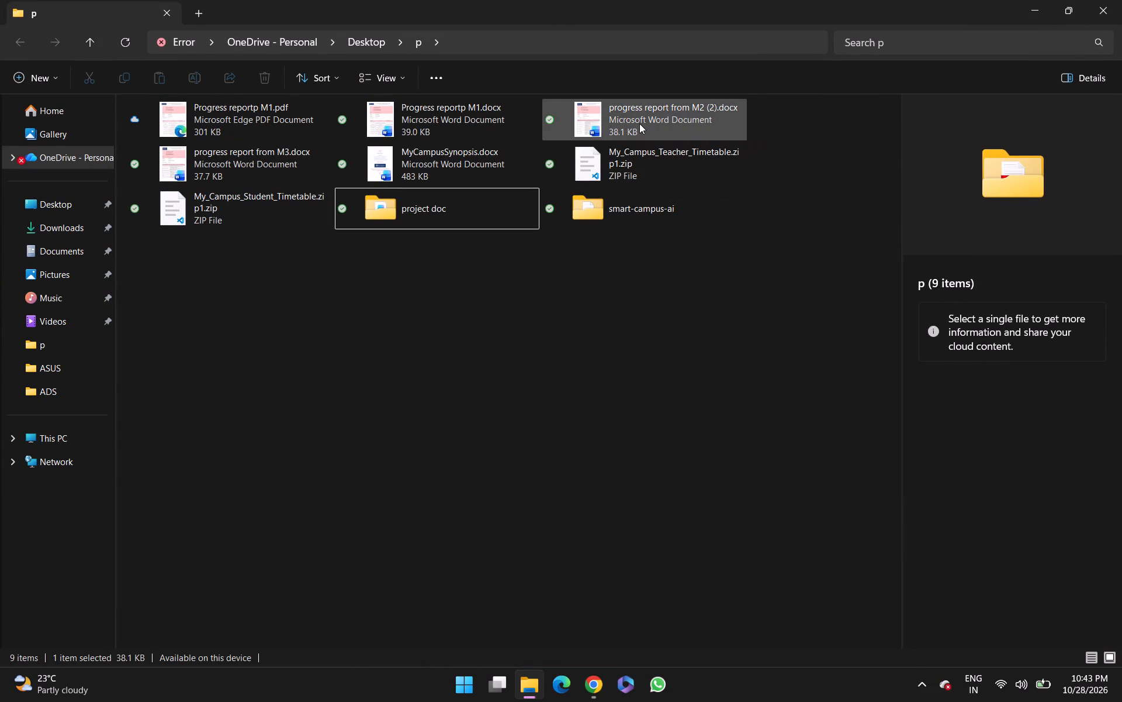
pyautogui.rightClick(639, 123)
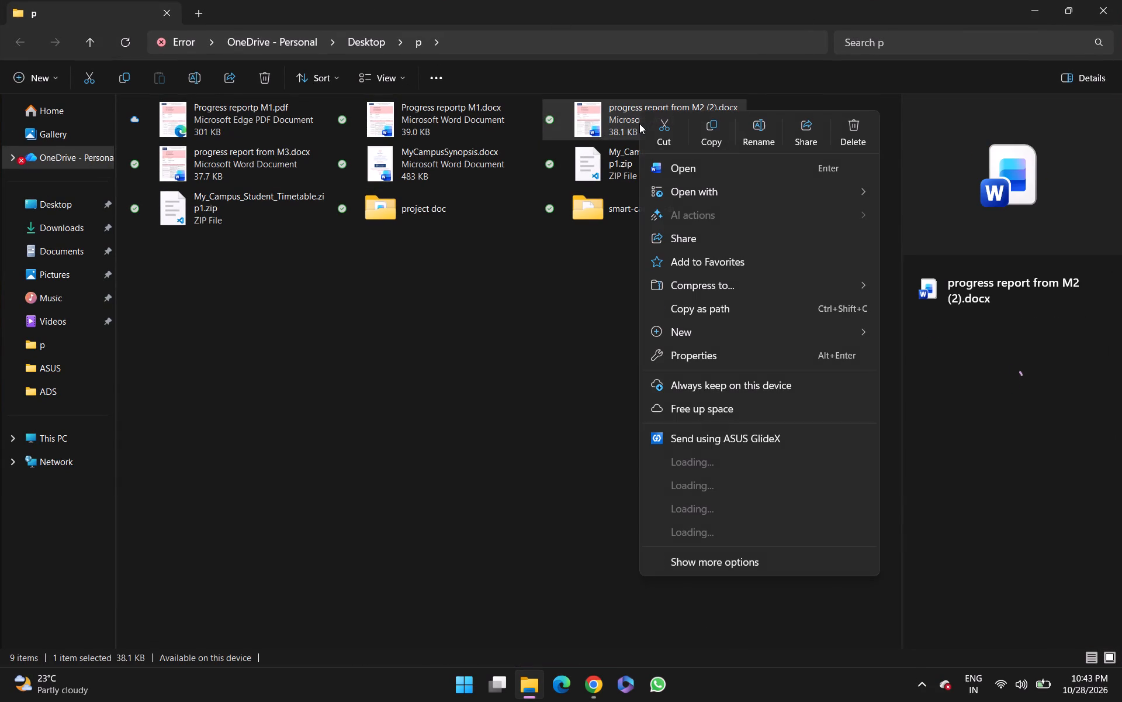
pyautogui.click(649, 169)
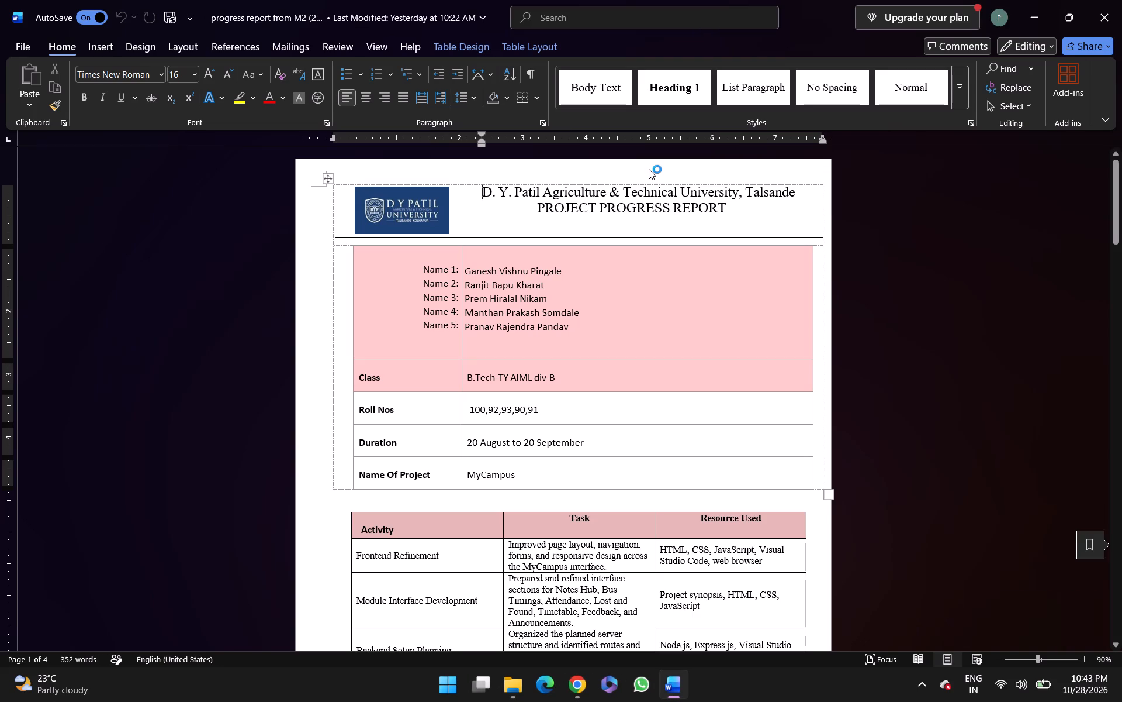
# Justify the paragraph under the Conclusion heading on page 2.
pyautogui.scroll(-1, 590, 303)
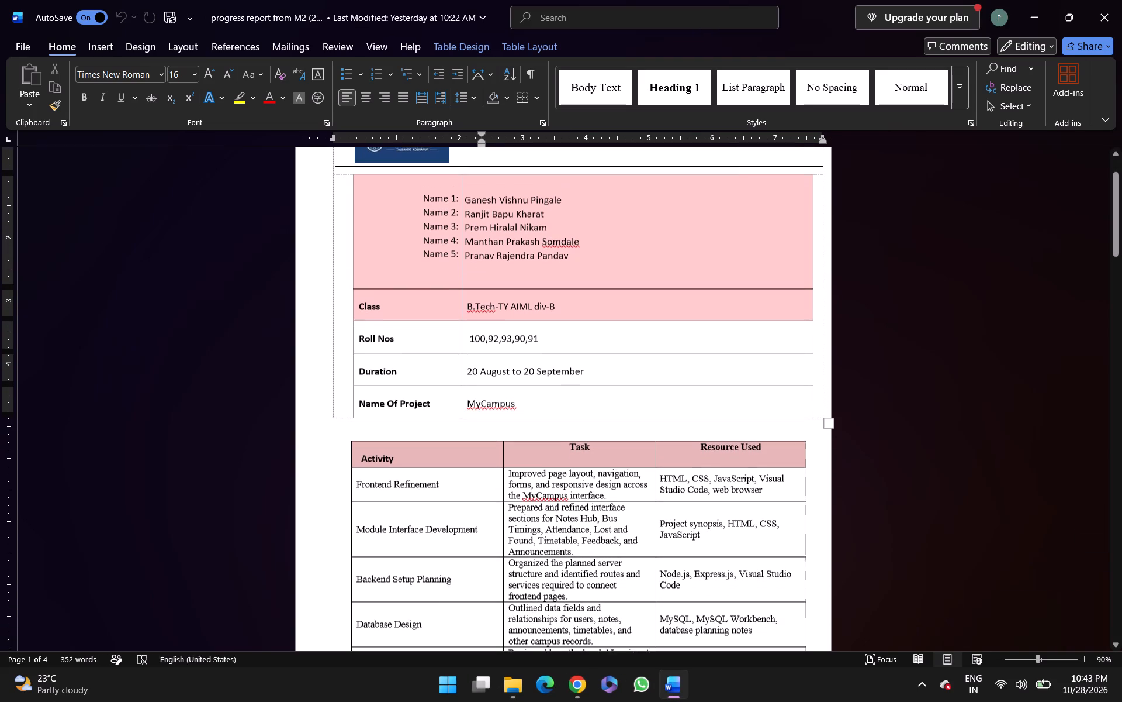
pyautogui.scroll(-6, 590, 303)
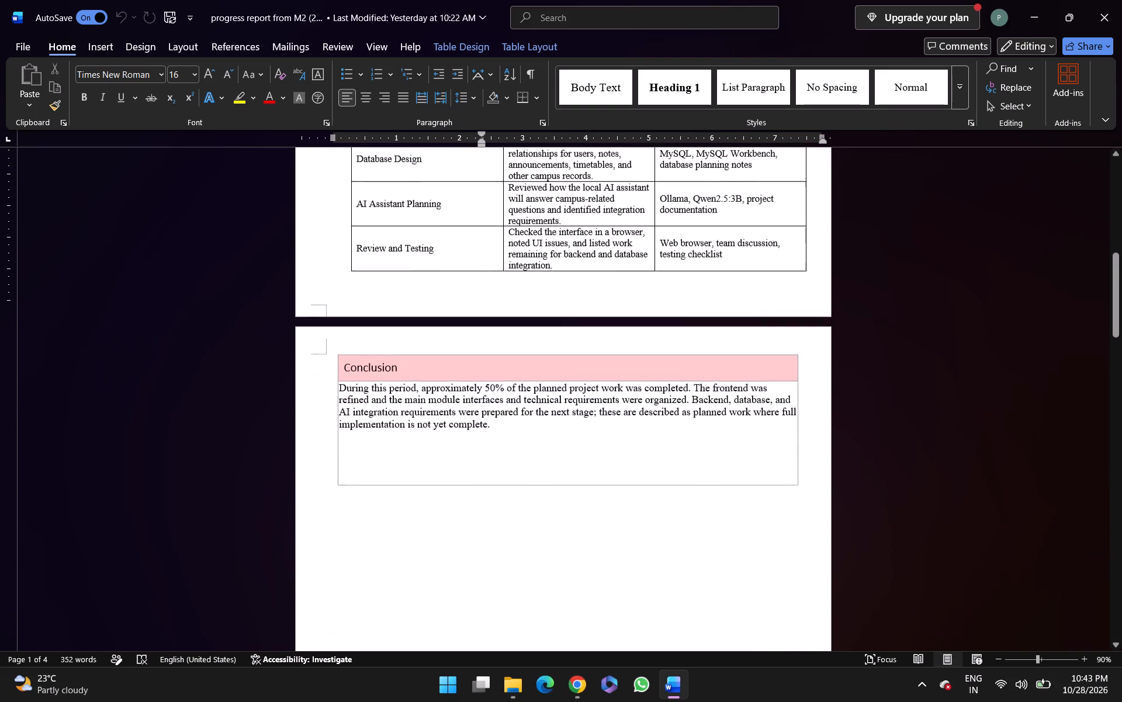
pyautogui.click(492, 415)
pyautogui.hotkey('ctrl', 'shift', 'Up')
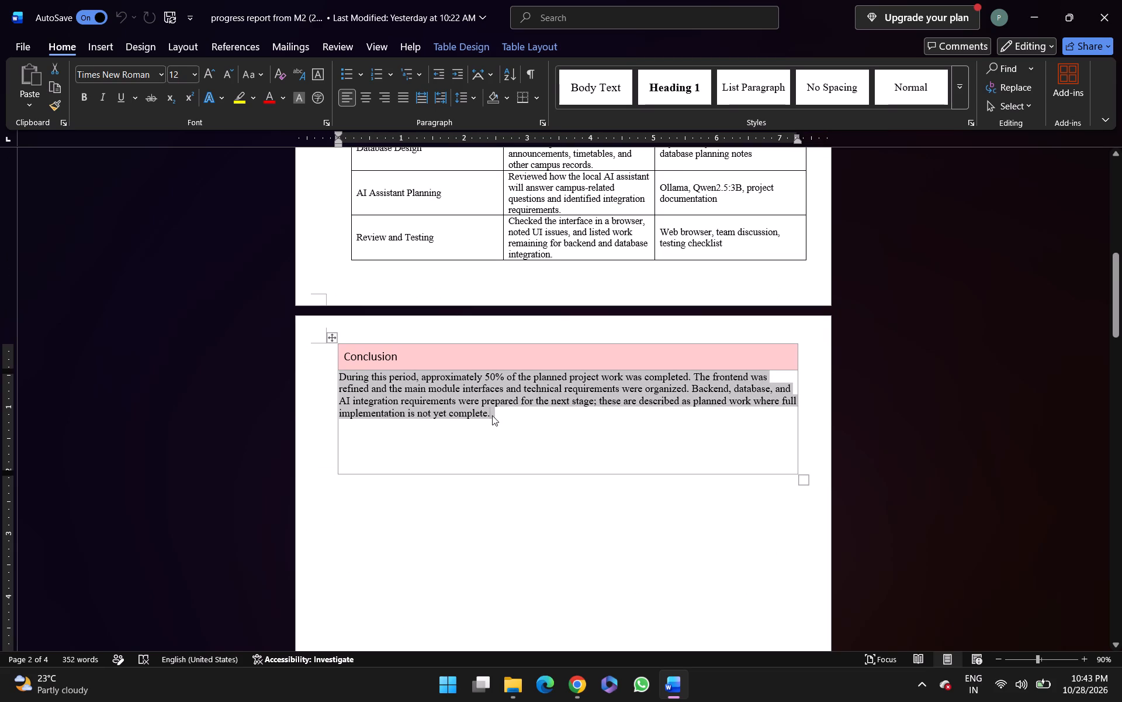
pyautogui.hotkey('ctrl', 'j')
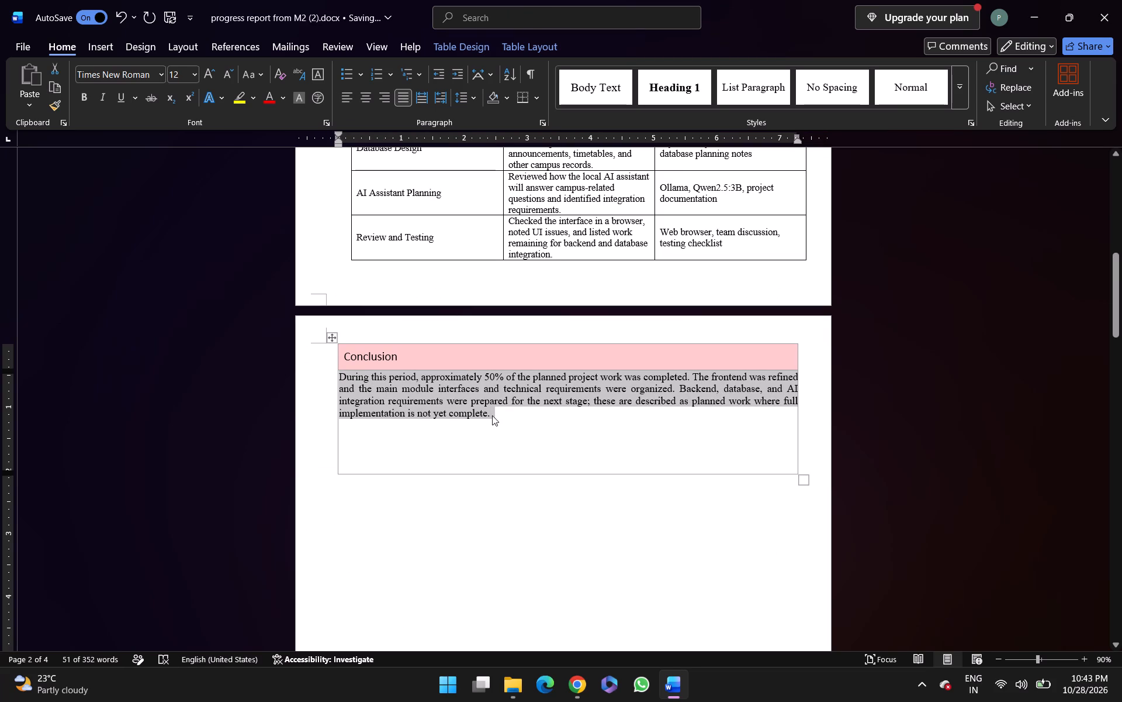
# Delete a blank line above the university title at the top of page 3.
pyautogui.click(514, 441)
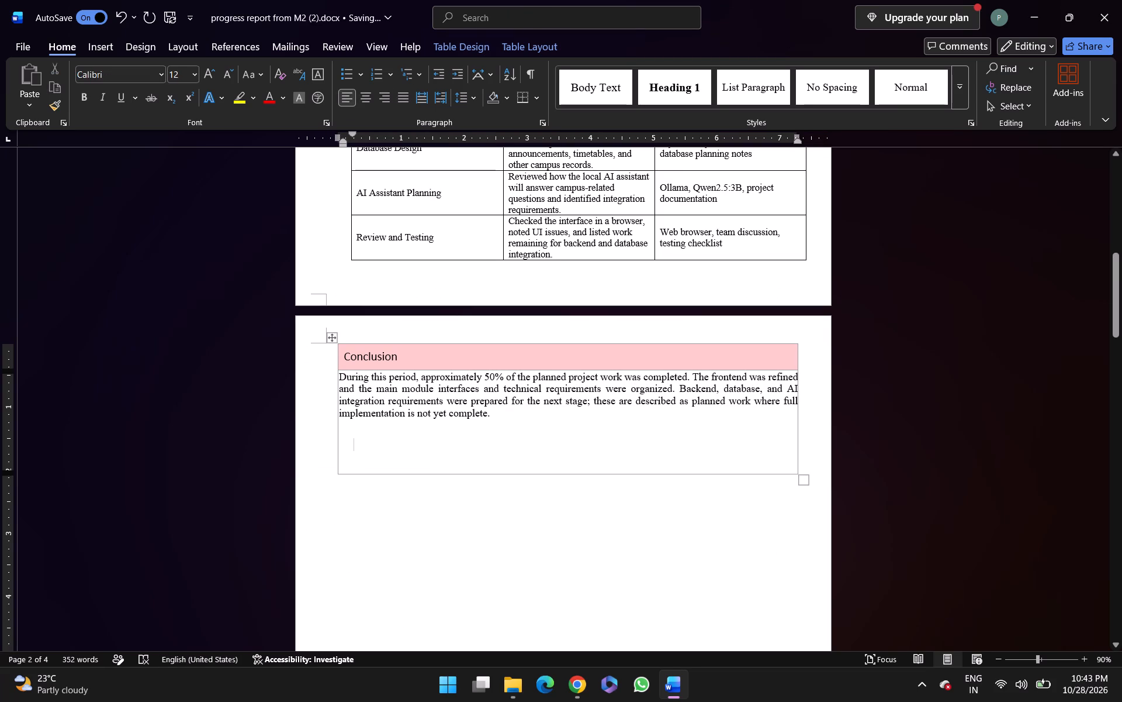
pyautogui.scroll(-6, 514, 441)
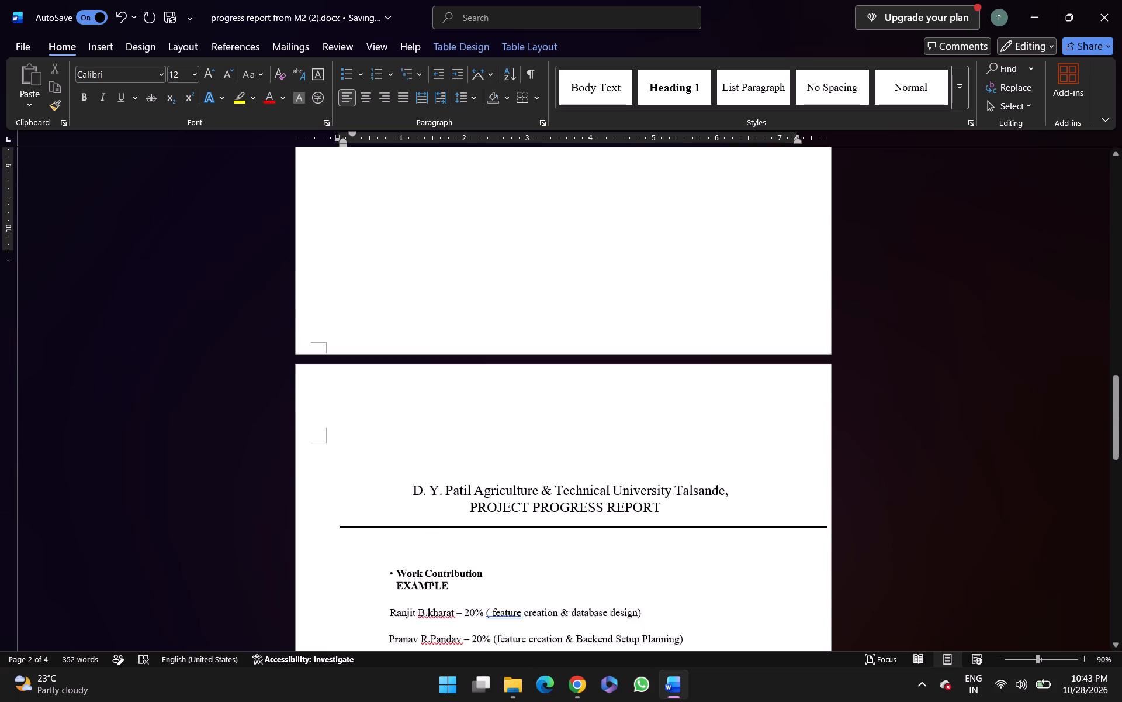
pyautogui.scroll(-1, 514, 441)
pyautogui.click(379, 298)
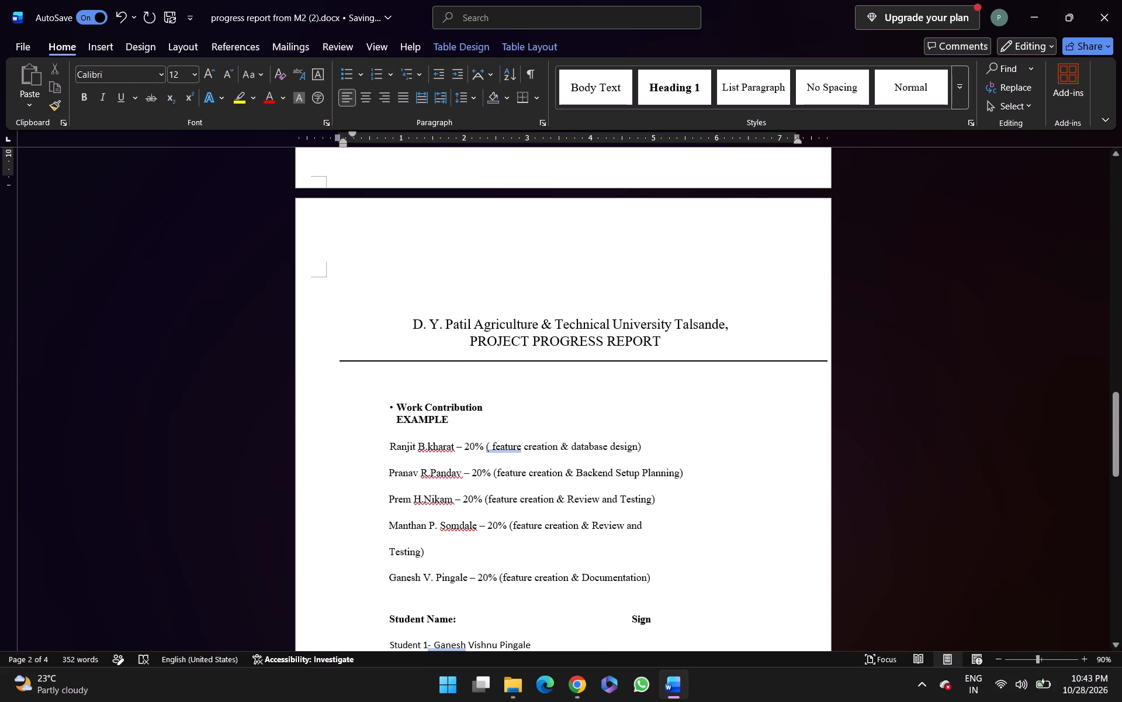
pyautogui.press('Delete')
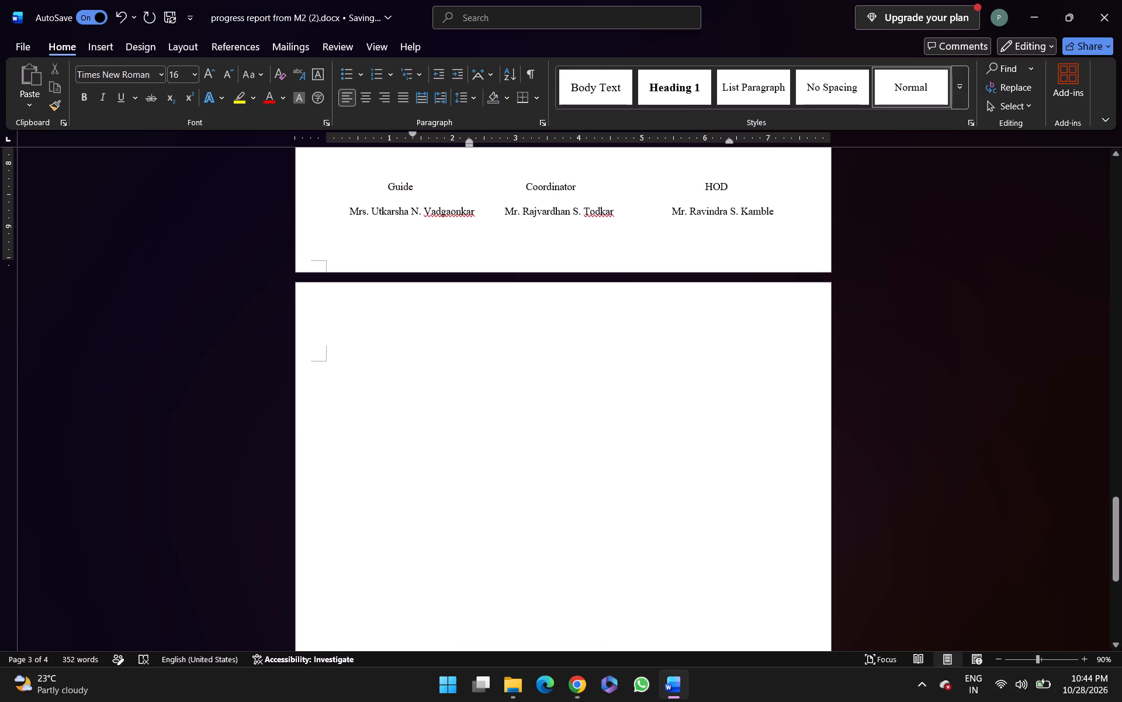
# Remove the blank page 4 by deleting its empty paragraphs back to the end of the signature row on page 3.
pyautogui.click(357, 324)
pyautogui.press('Delete')
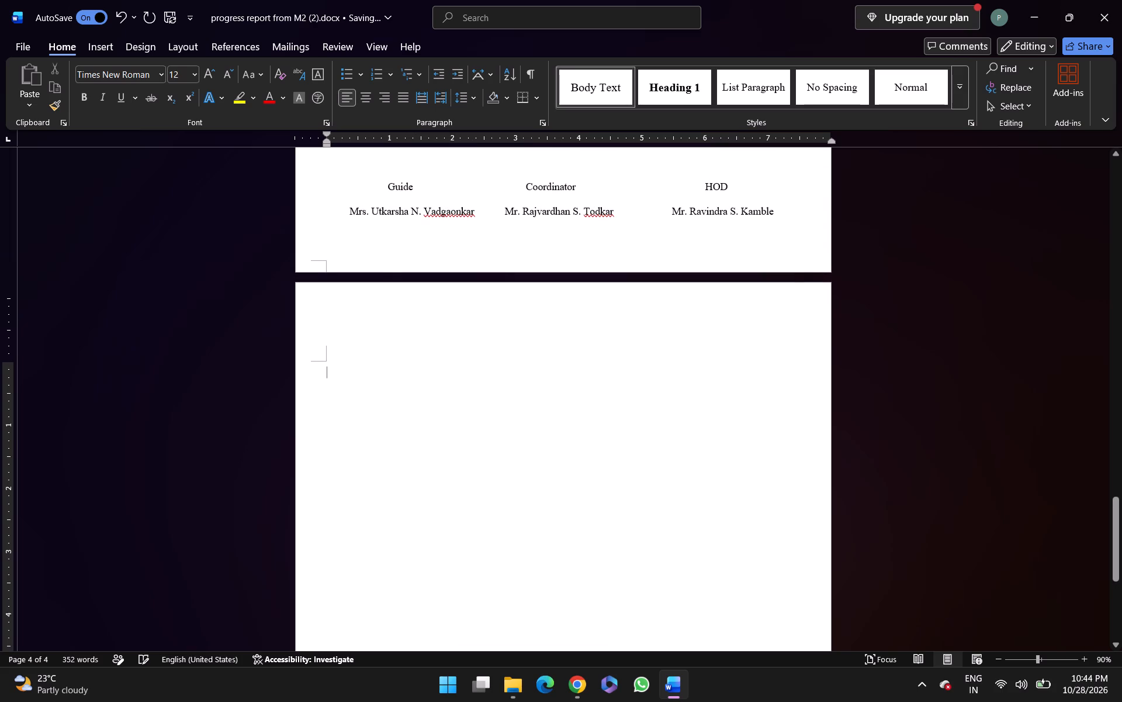
pyautogui.press('Delete')
pyautogui.press('Delete')
pyautogui.press('Delete')
pyautogui.press('Delete')
pyautogui.press('Delete')
pyautogui.press('Delete')
pyautogui.press('Delete')
pyautogui.press('Delete')
pyautogui.press('Delete')
pyautogui.press('Delete')
pyautogui.press('Delete')
pyautogui.press('Delete')
pyautogui.press('Delete')
pyautogui.press('Delete')
pyautogui.press('Delete')
pyautogui.press('Delete')
pyautogui.press('Delete')
pyautogui.press('Delete')
pyautogui.press('Delete')
pyautogui.press('Delete')
pyautogui.press('Delete')
pyautogui.press('Delete')
pyautogui.press('Delete')
pyautogui.press('Delete')
pyautogui.press('Delete')
pyautogui.press('Delete')
pyautogui.press('Delete')
pyautogui.press('Delete')
pyautogui.press('Delete')
pyautogui.press('Delete')
pyautogui.press('Delete')
pyautogui.press('Delete')
pyautogui.press('Delete')
pyautogui.press('Delete')
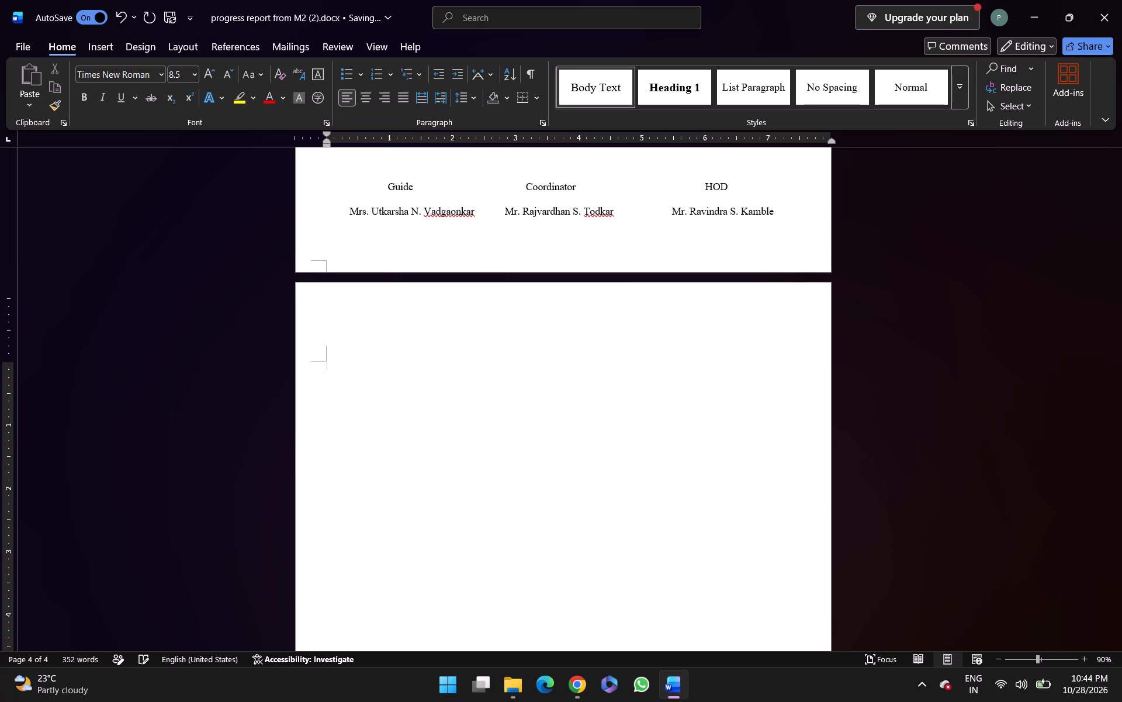
pyautogui.press('Delete')
pyautogui.press('BackSpace')
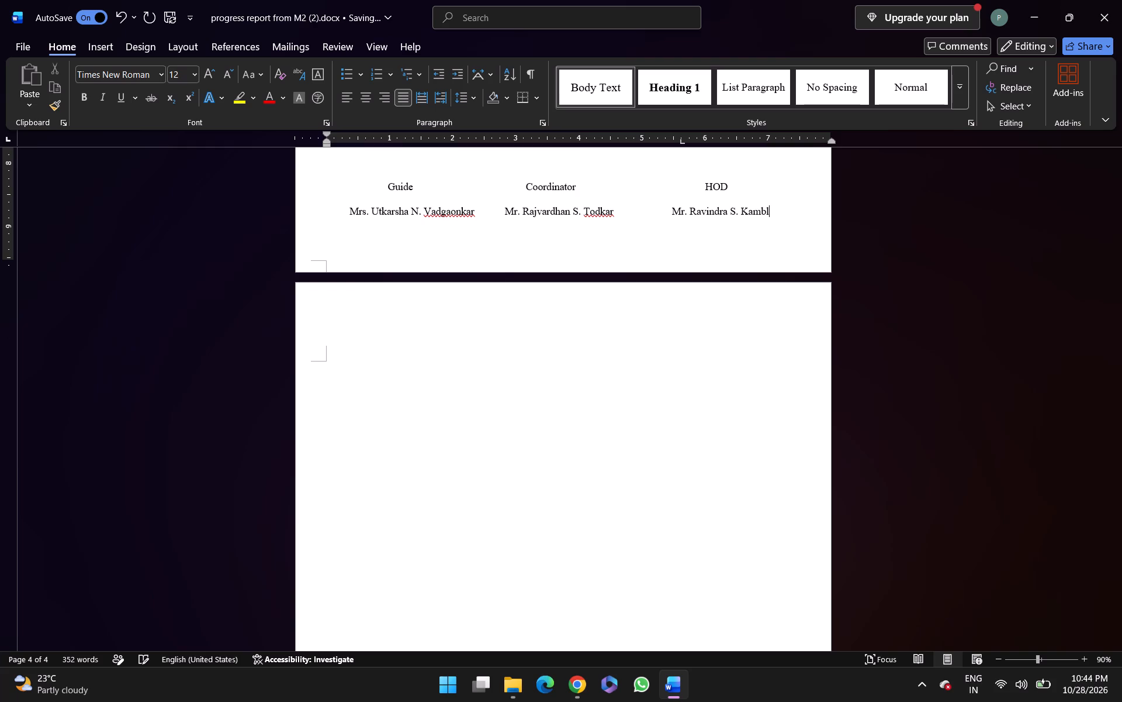
pyautogui.press('Delete')
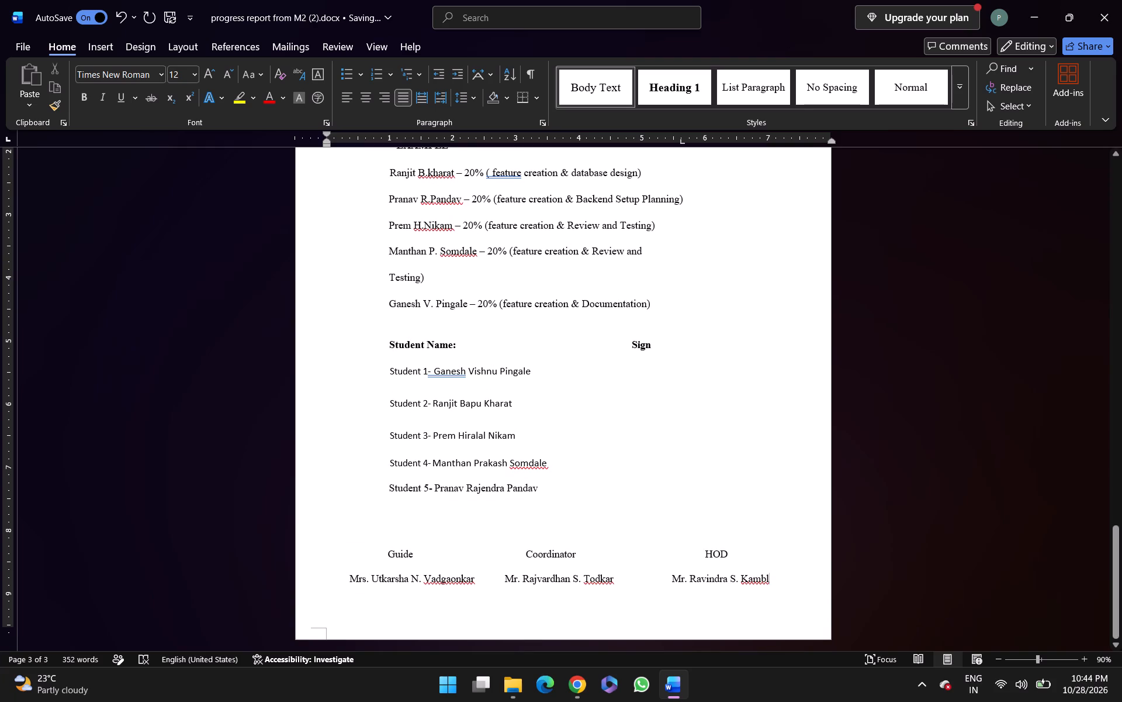
# Restore the missing final letter e of the HOD's surname in the signature row on page 3.
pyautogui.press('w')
pyautogui.press('BackSpace')
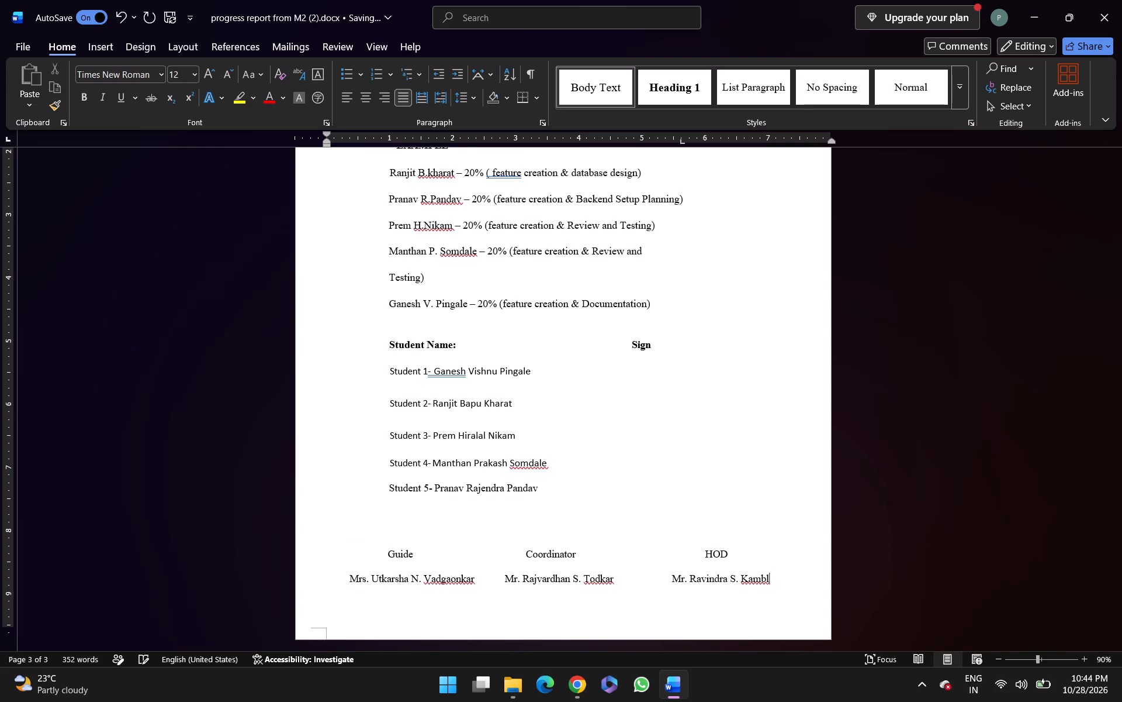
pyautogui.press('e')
# Delete the remaining blank line above the university title at the top of page 3.
pyautogui.scroll(4, 357, 324)
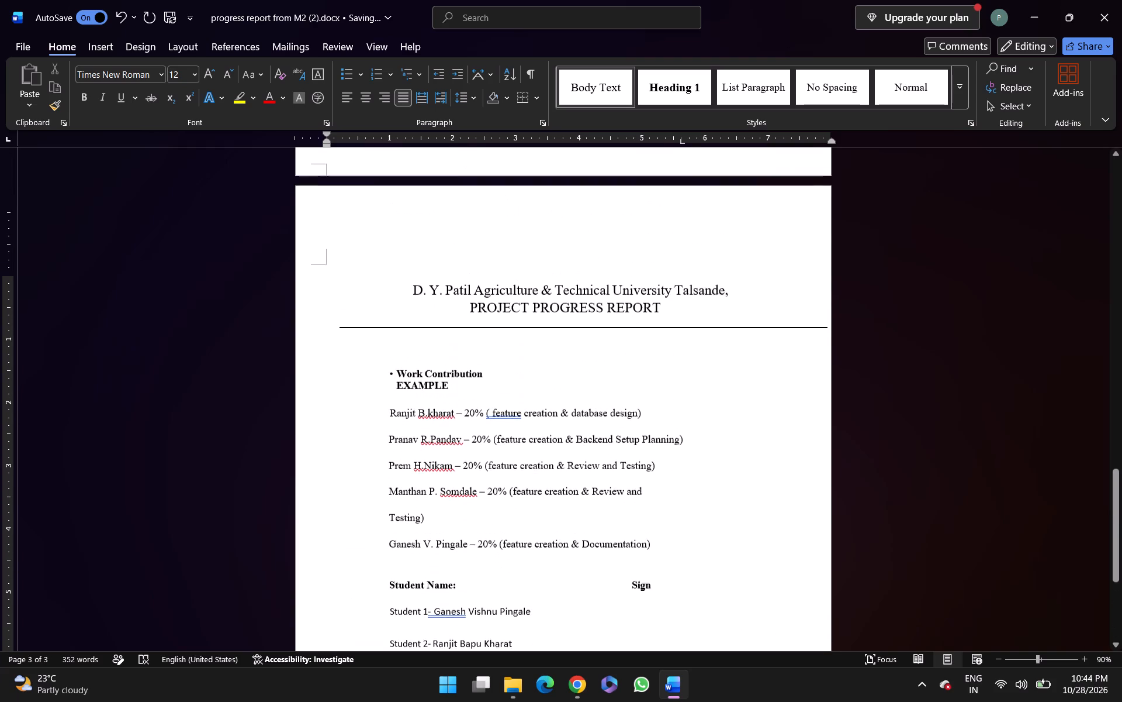
pyautogui.click(324, 284)
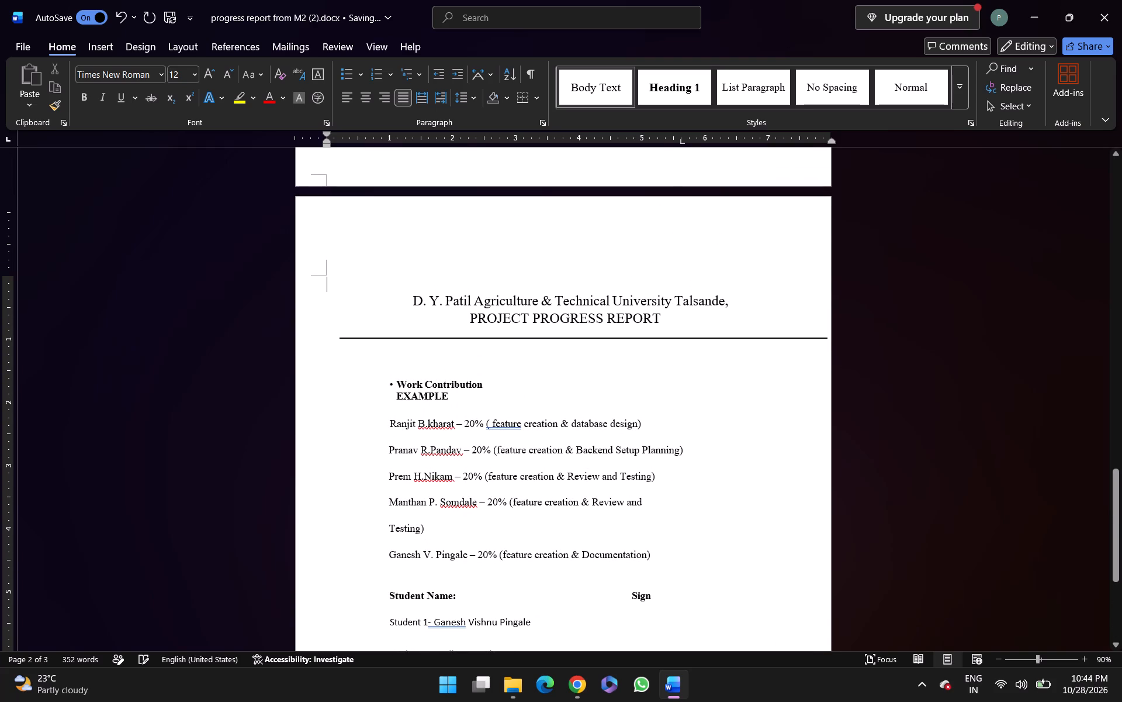
pyautogui.press('Delete')
# Place the cursor on the blank line between the Student 5 entry and the Guide, Coordinator and HOD row.
pyautogui.scroll(-2, 324, 284)
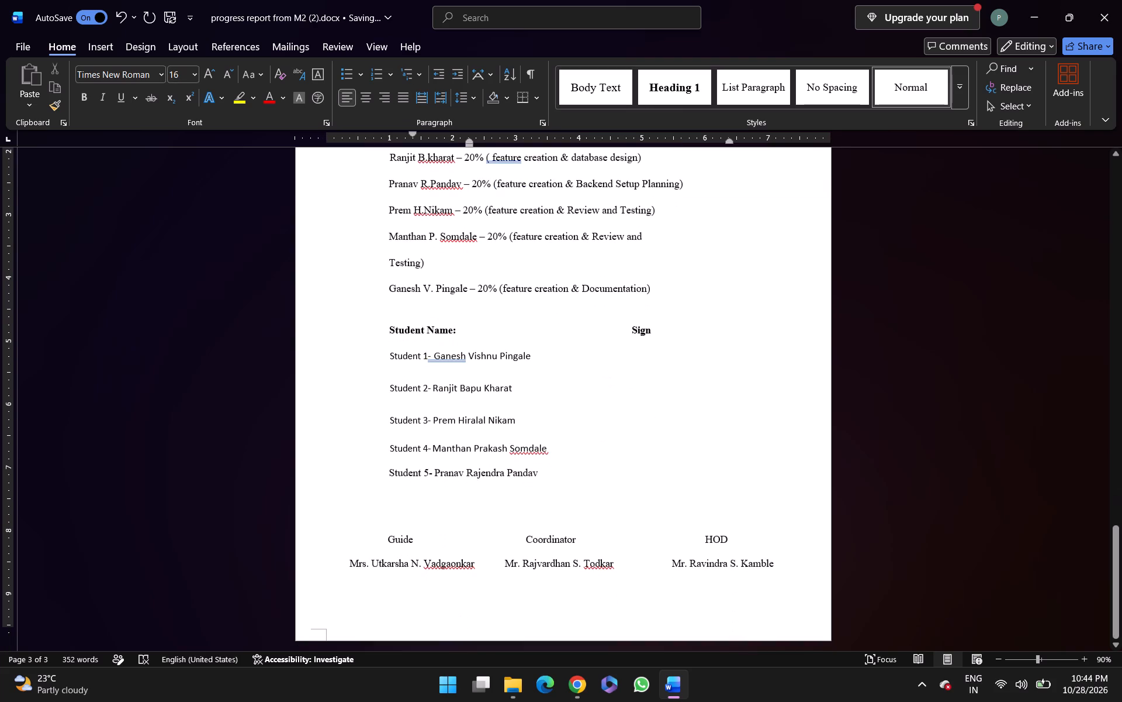
pyautogui.scroll(-1, 324, 284)
pyautogui.click(396, 498)
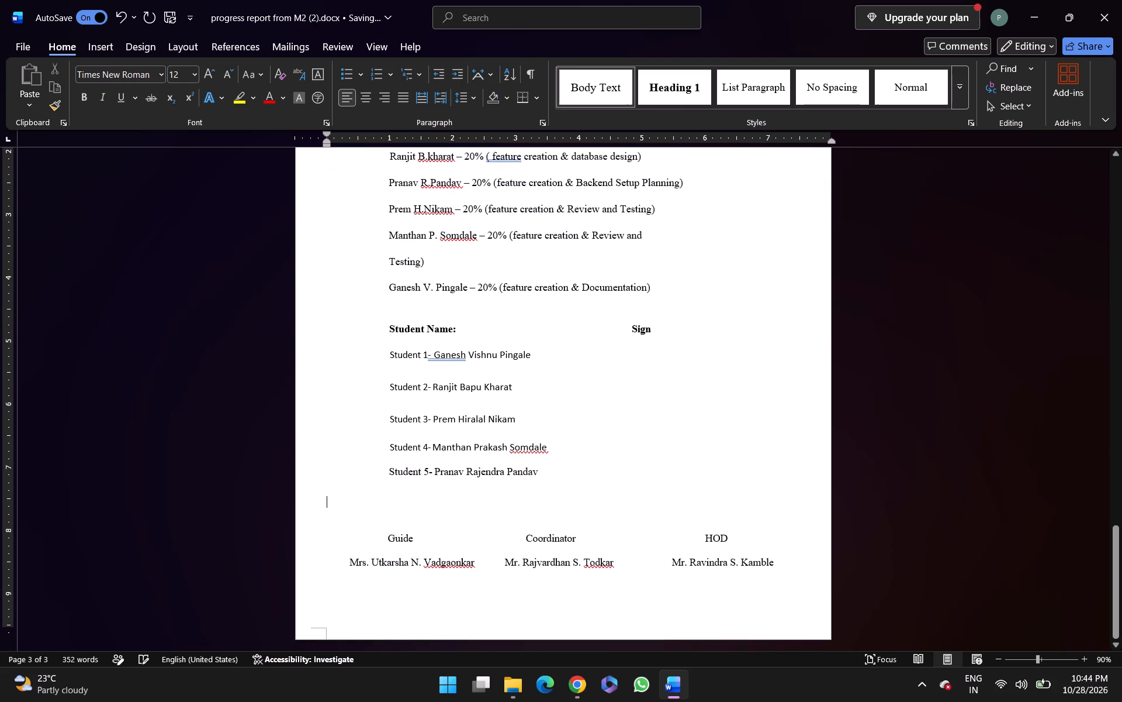
# Add an empty line above the Guide, Coordinator and HOD row on page 3.
pyautogui.press('Return')
# Extend the right indent of the fourth Work Contribution entry to about 5.9 inches so its text fits on one line.
pyautogui.scroll(1, 396, 498)
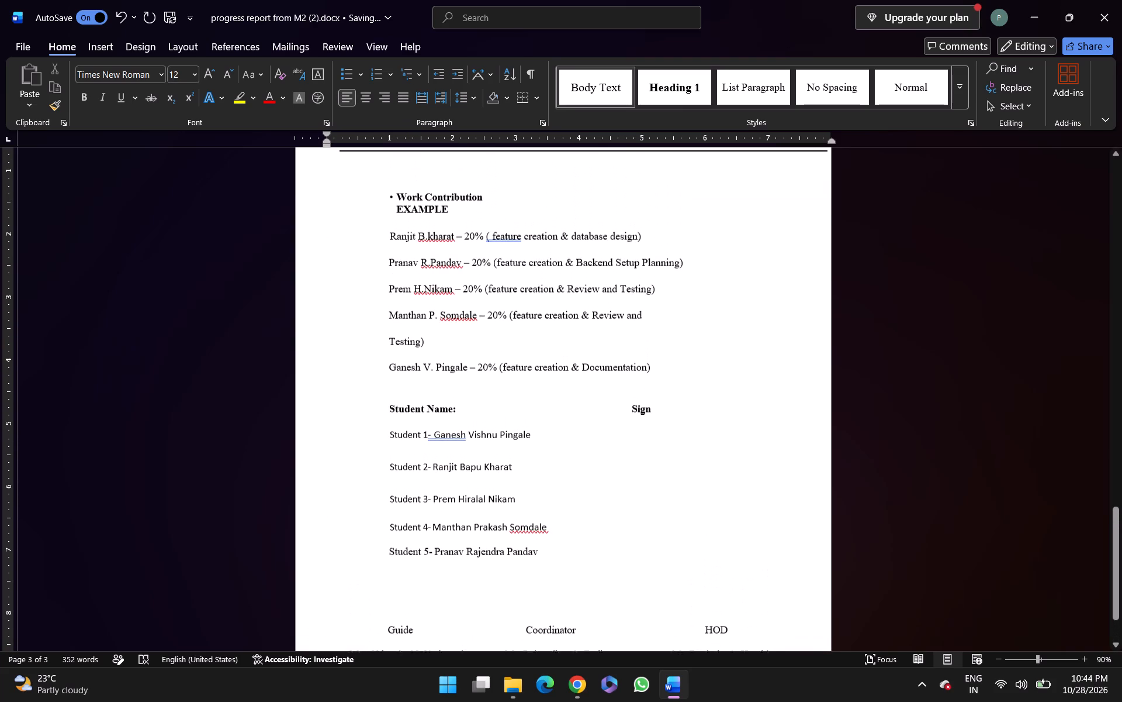
pyautogui.scroll(2, 396, 498)
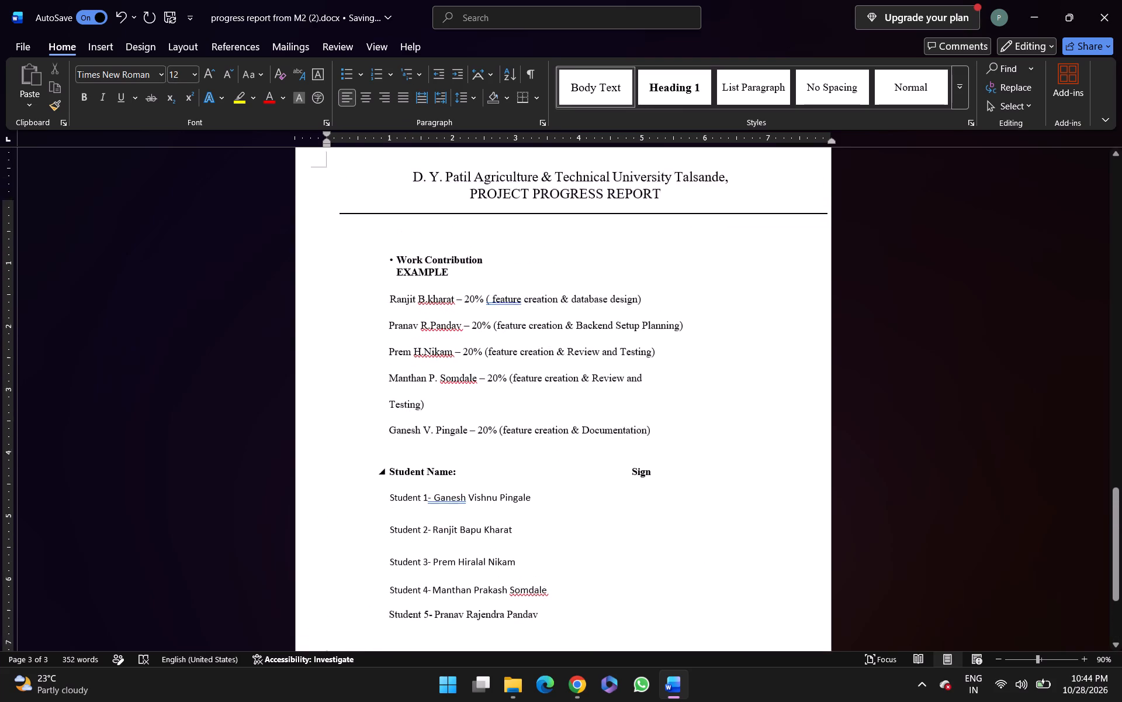
pyautogui.scroll(1, 396, 498)
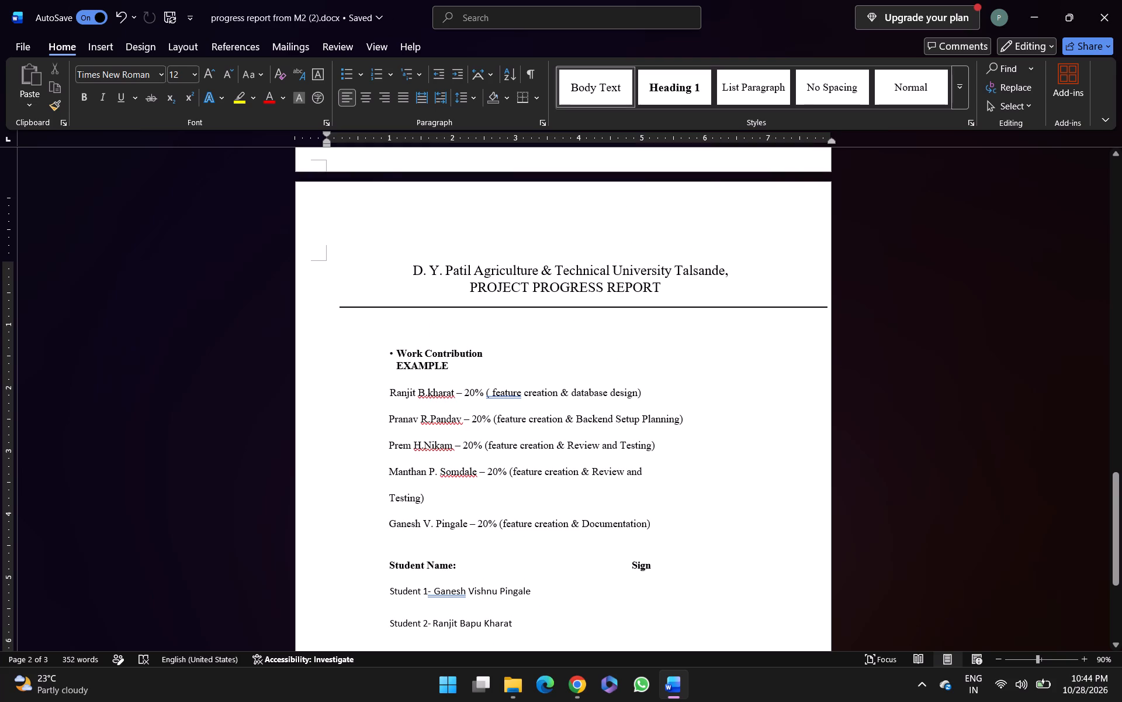
pyautogui.click(630, 475)
pyautogui.moveTo(678, 140); pyautogui.dragTo(698, 143)
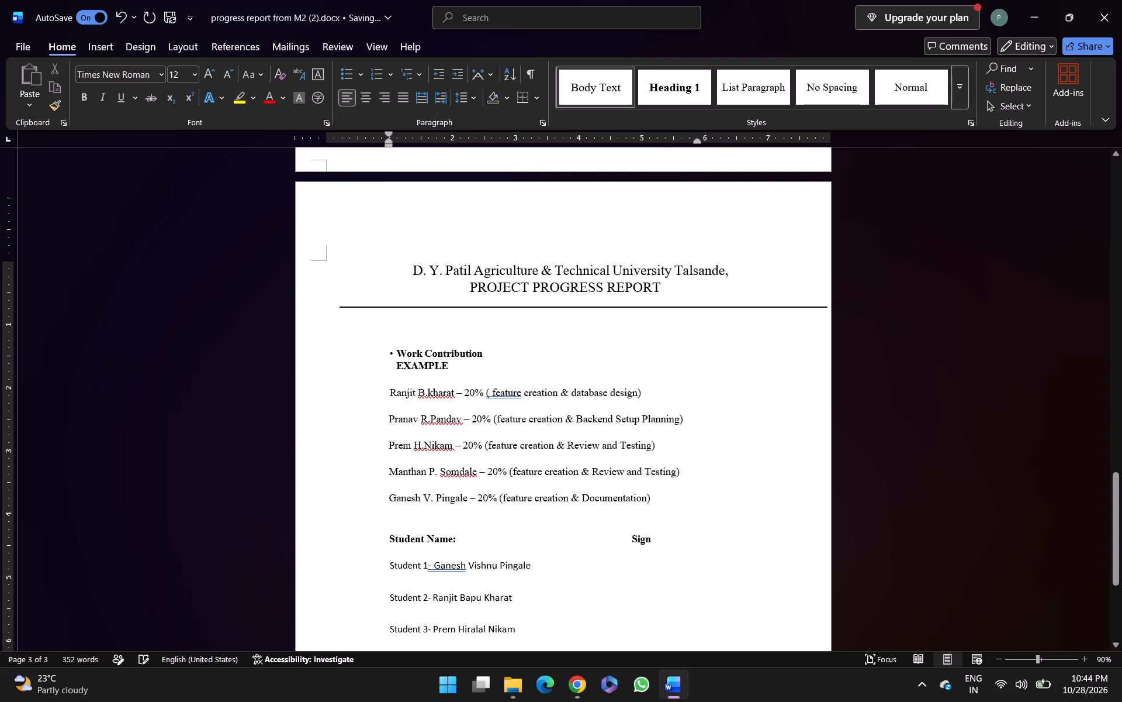
# Save a copy of the report in folder p as a PDF named "progress report from M2.pdf".
pyautogui.scroll(-4, 634, 387)
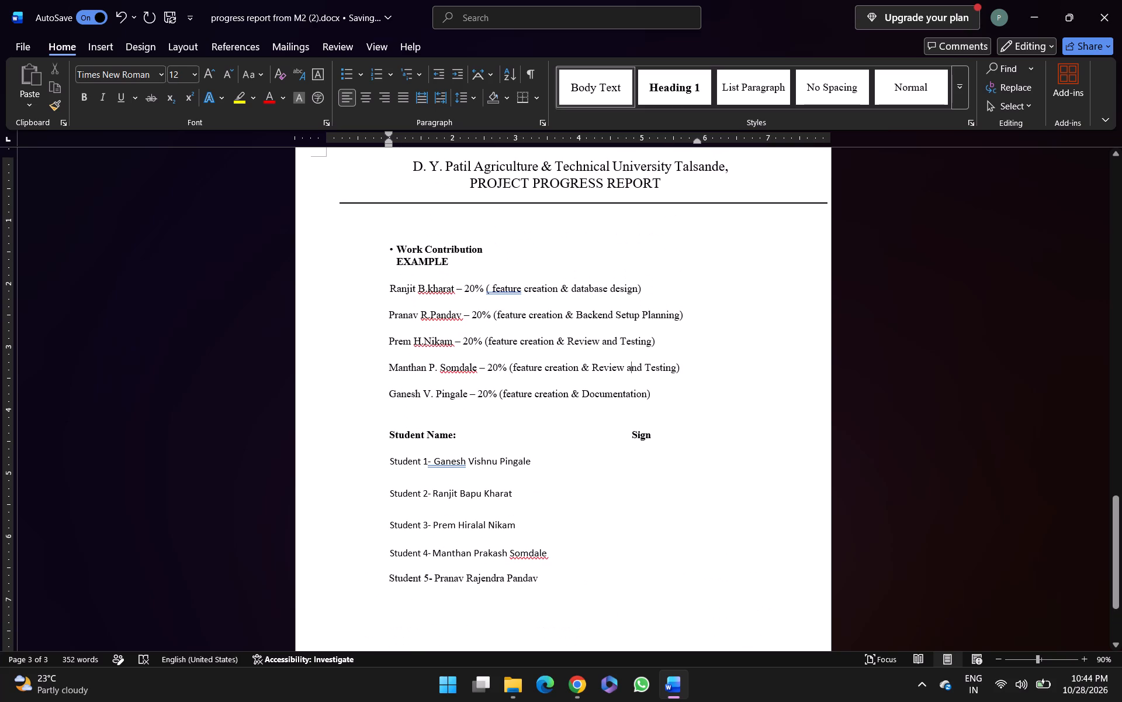
pyautogui.scroll(3, 634, 387)
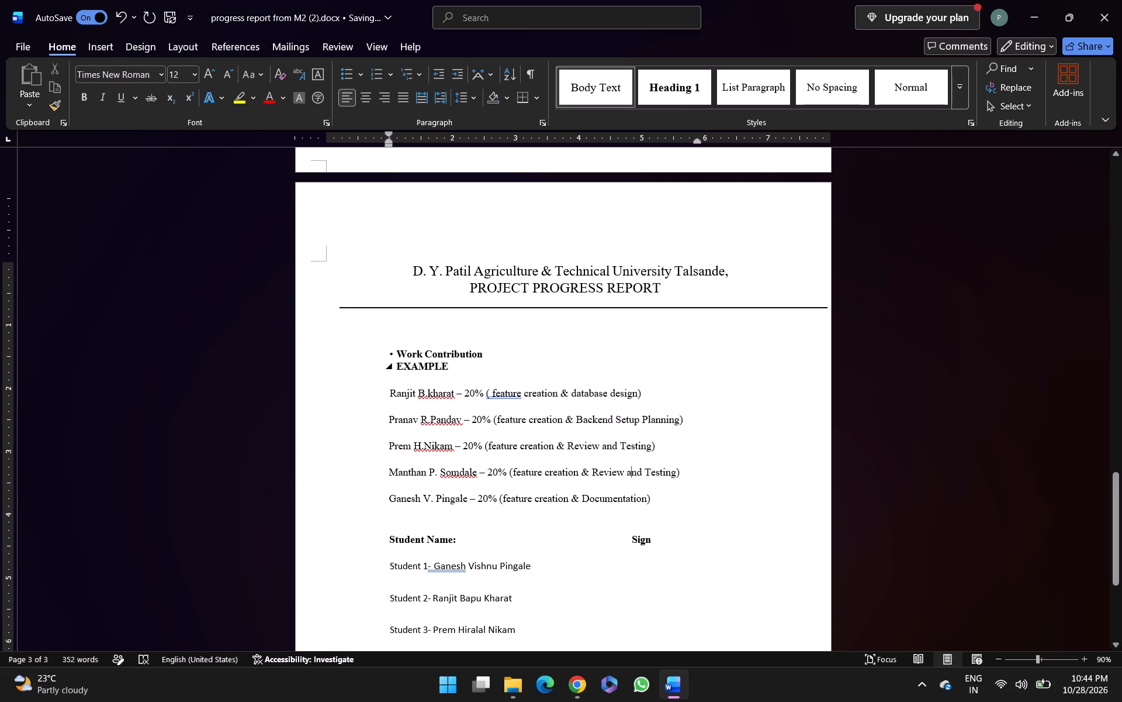
pyautogui.scroll(7, 570, 370)
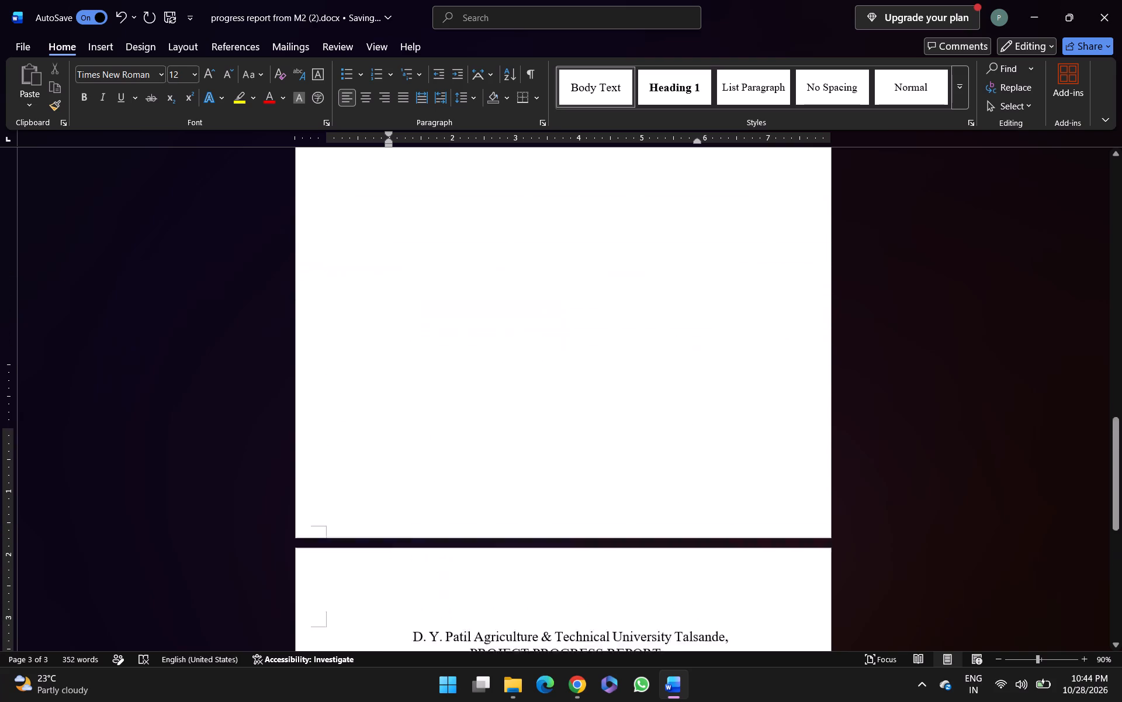
pyautogui.scroll(13, 570, 370)
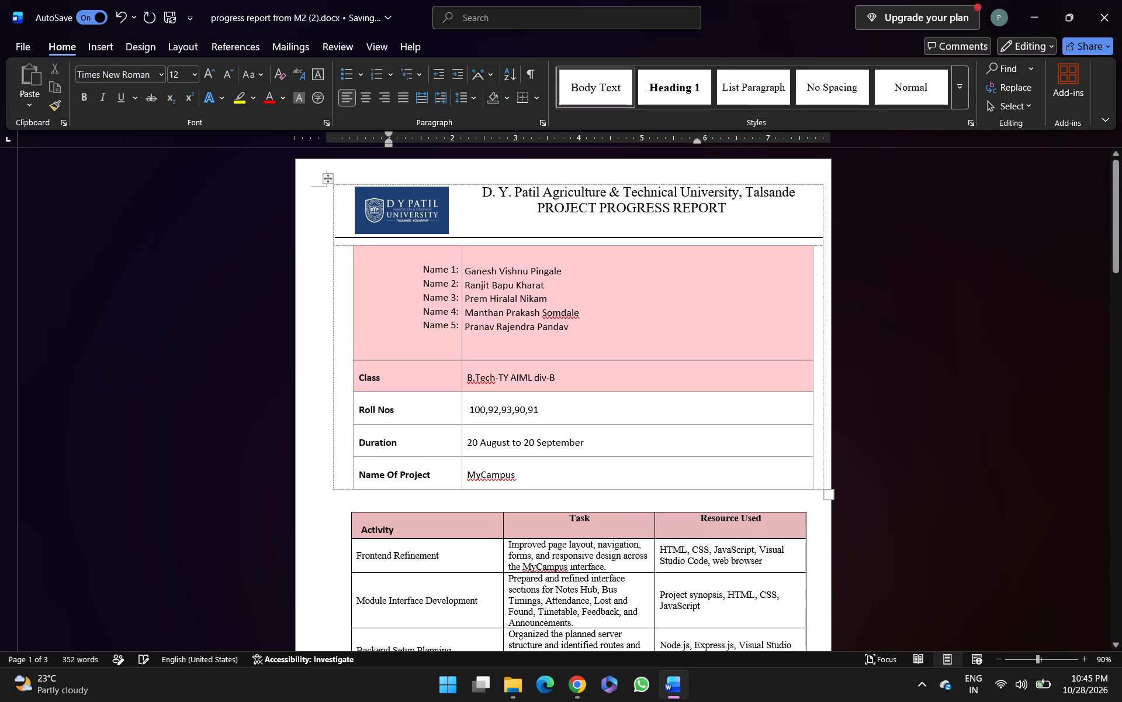
pyautogui.press('F12')
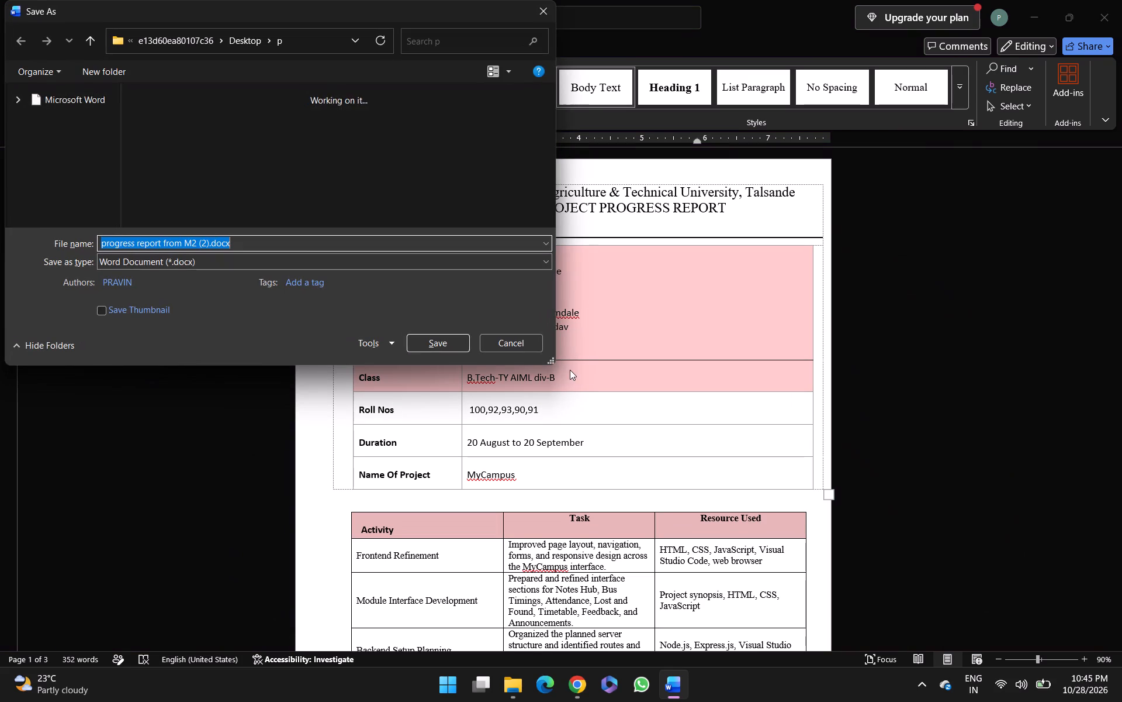
pyautogui.click(206, 244)
pyautogui.press('Delete')
pyautogui.press('BackSpace')
pyautogui.press('BackSpace')
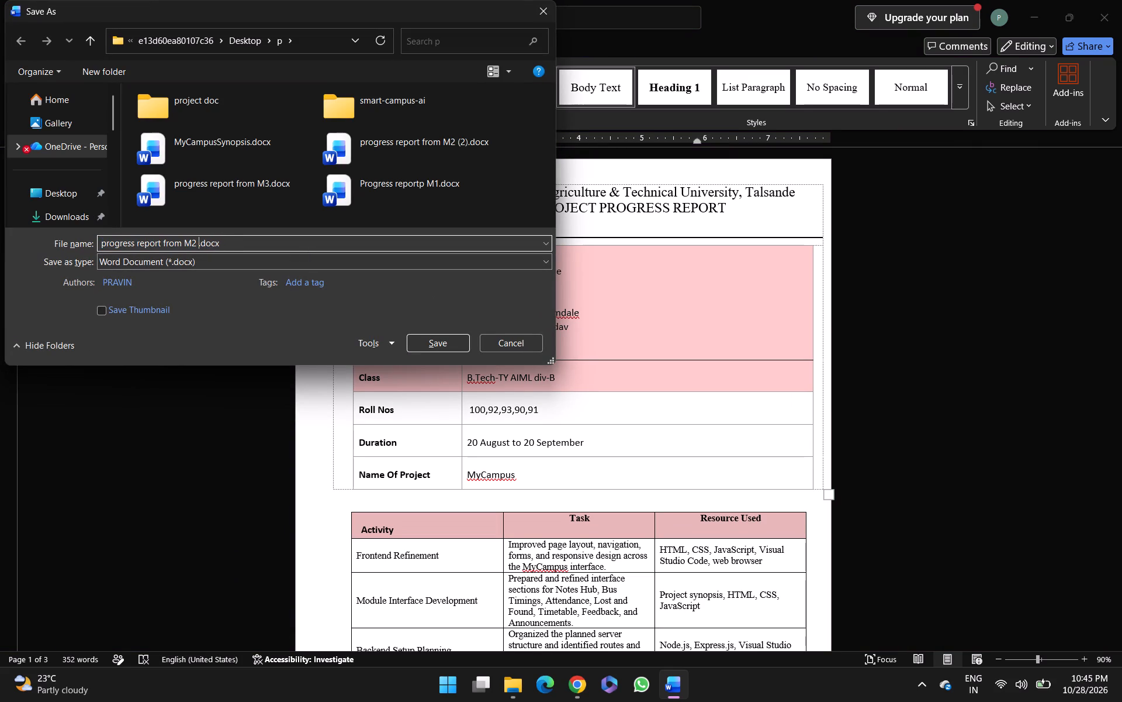
pyautogui.press('BackSpace')
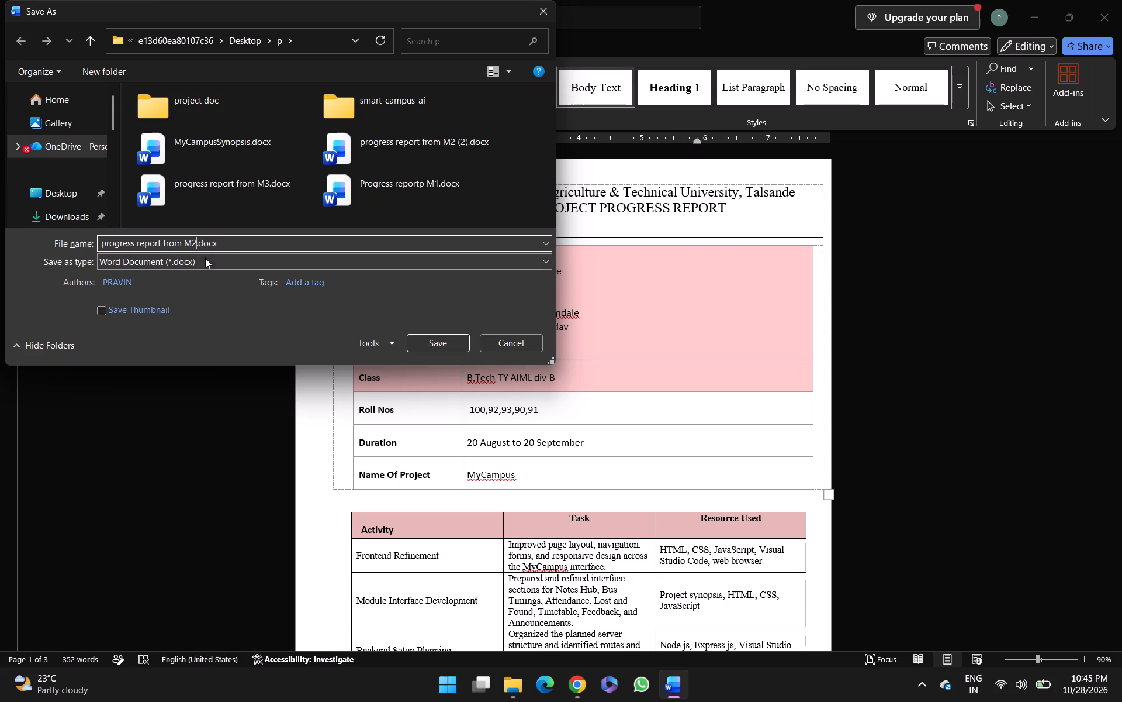
pyautogui.click(203, 263)
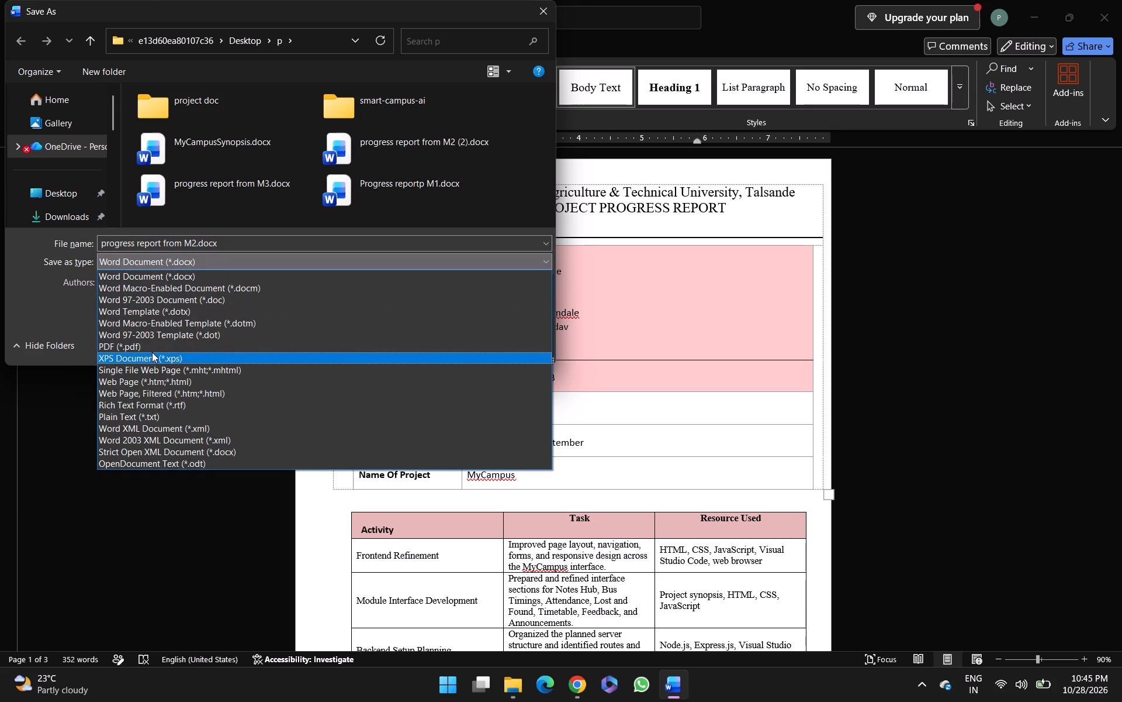
pyautogui.click(157, 345)
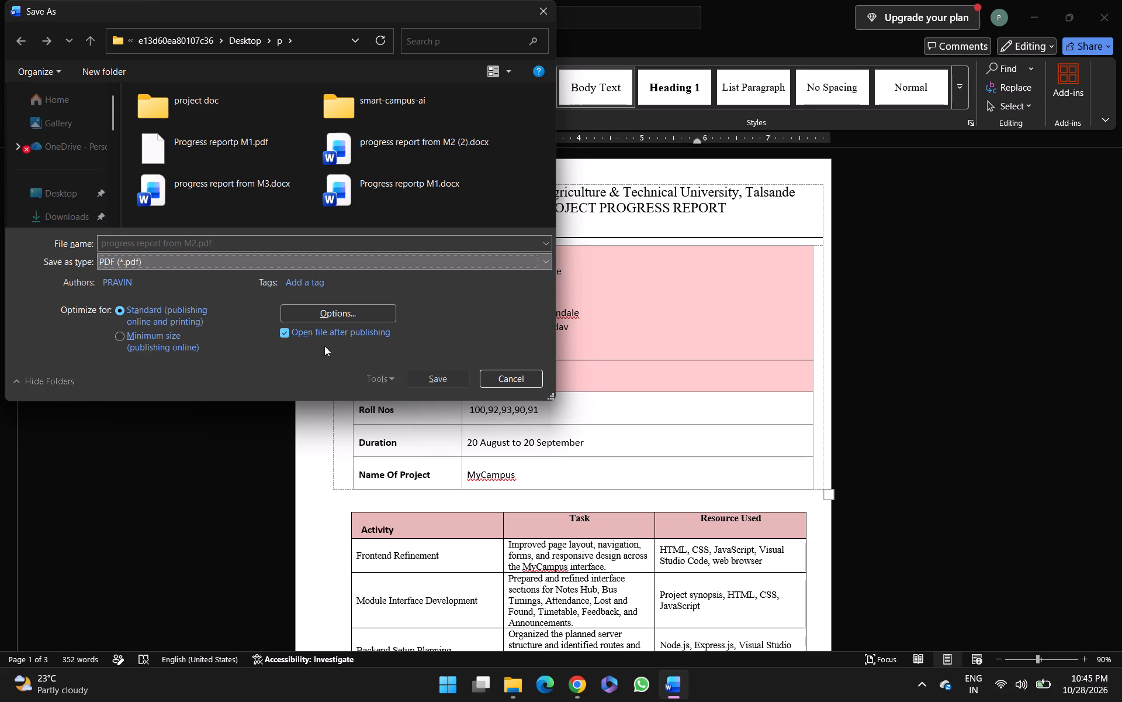
pyautogui.click(448, 376)
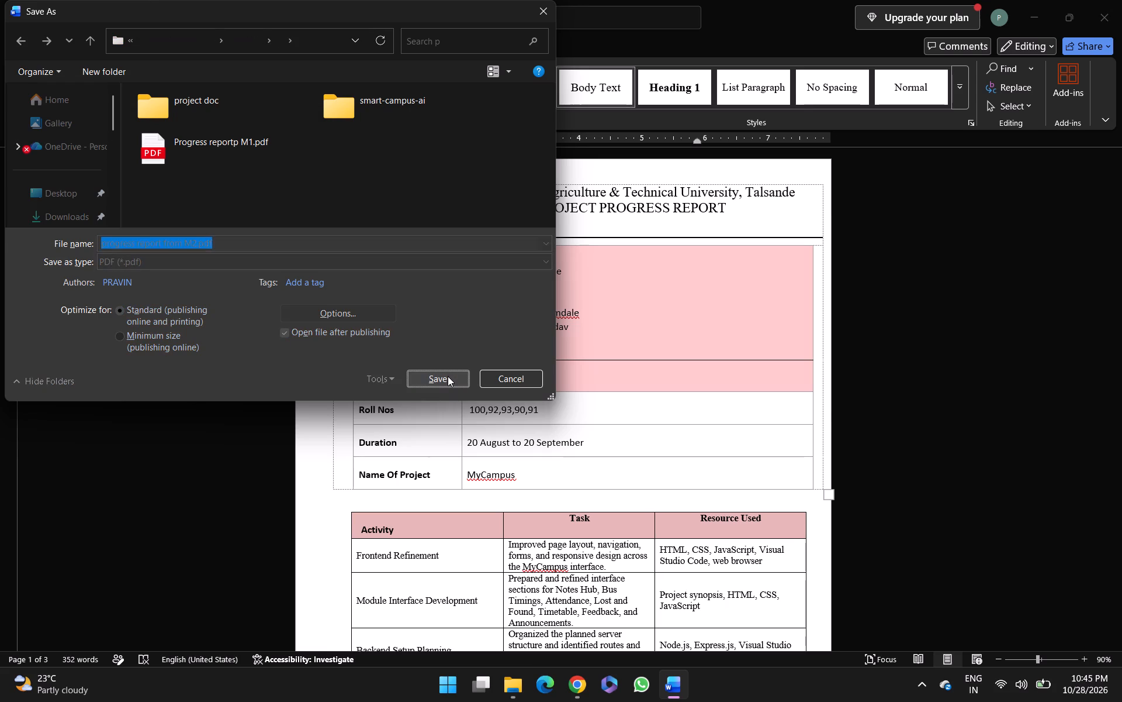
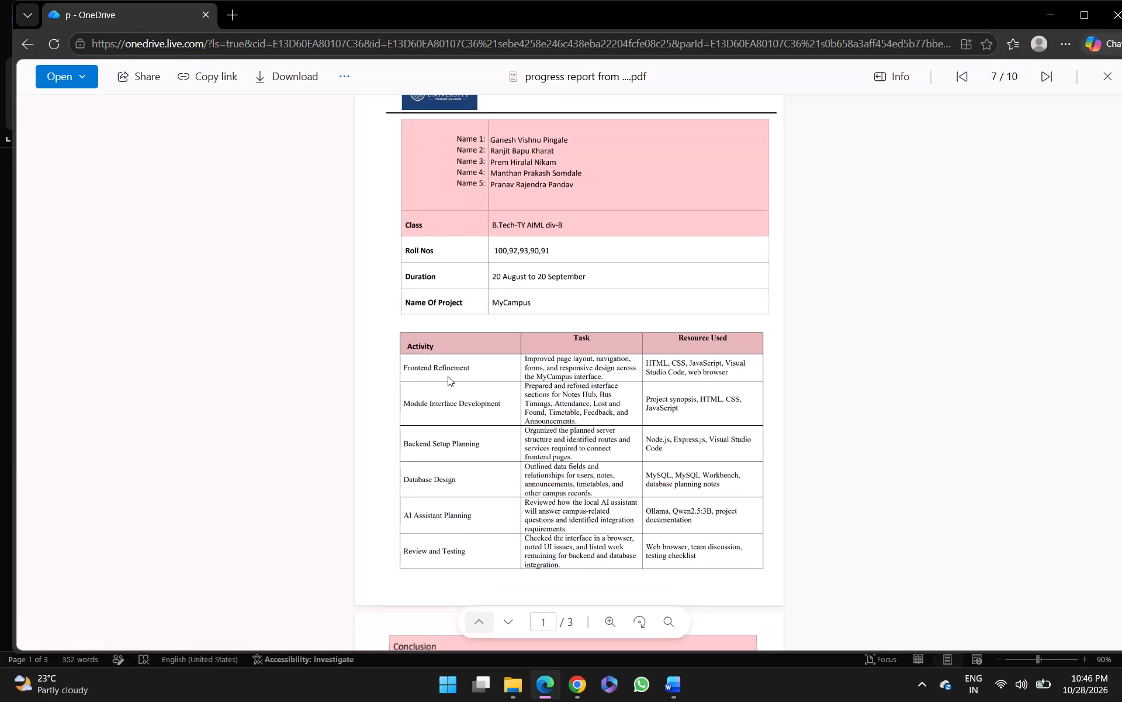
# Examine all three pages of the exported M2 progress report PDF to check the layout.
pyautogui.scroll(-3, 448, 376)
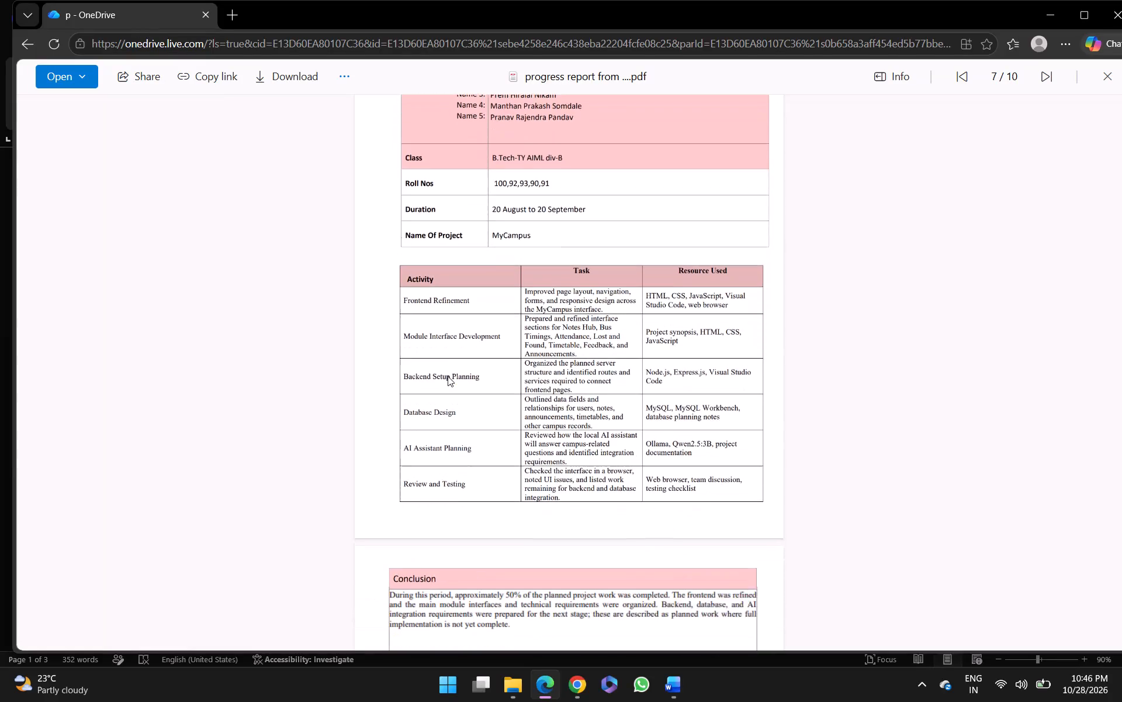
pyautogui.scroll(-14, 448, 376)
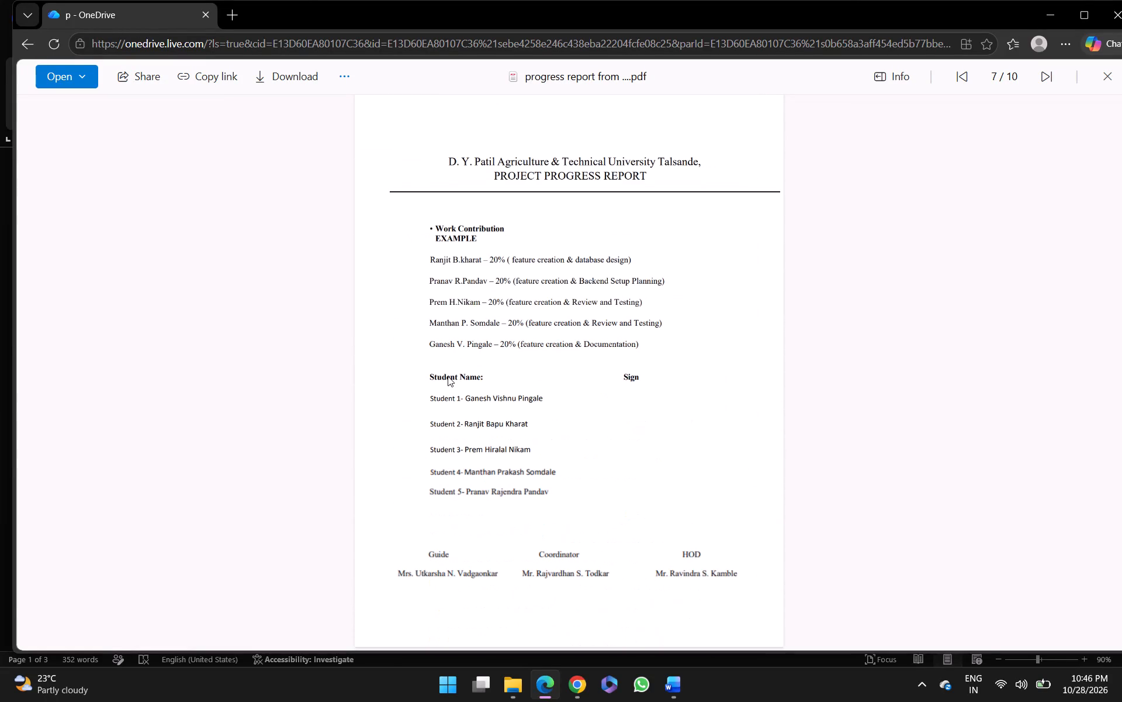
pyautogui.scroll(-2, 448, 376)
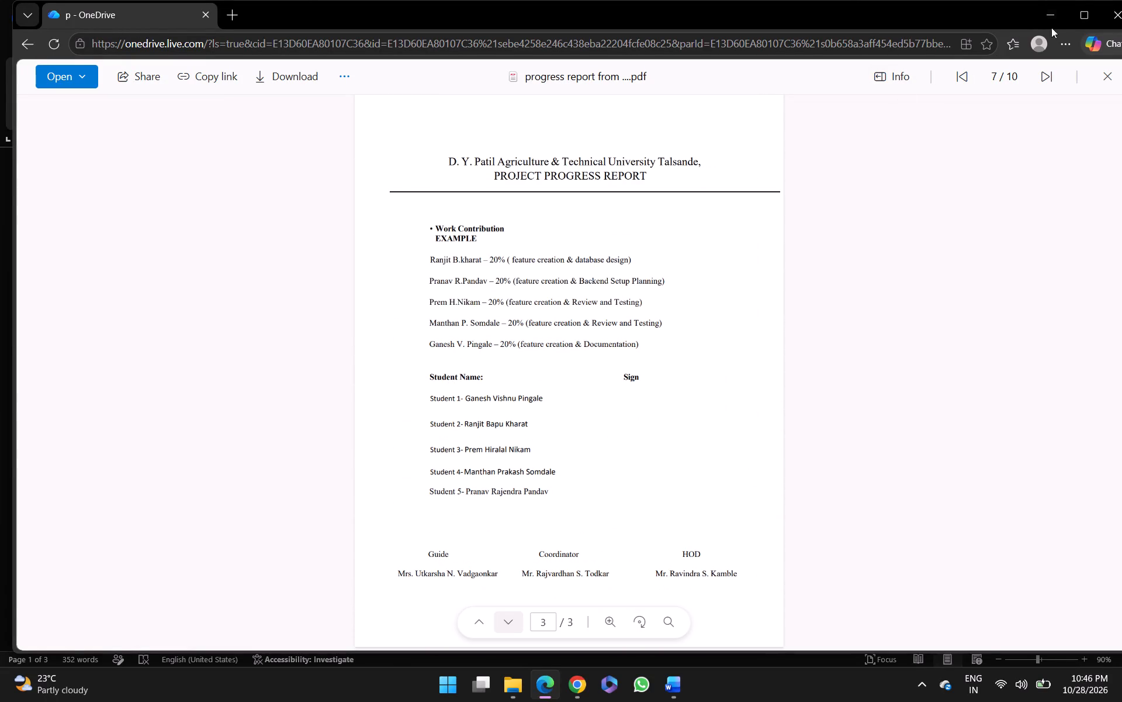
# Close the PDF preview and the M2 report document to return to folder p.
pyautogui.click(1121, 0)
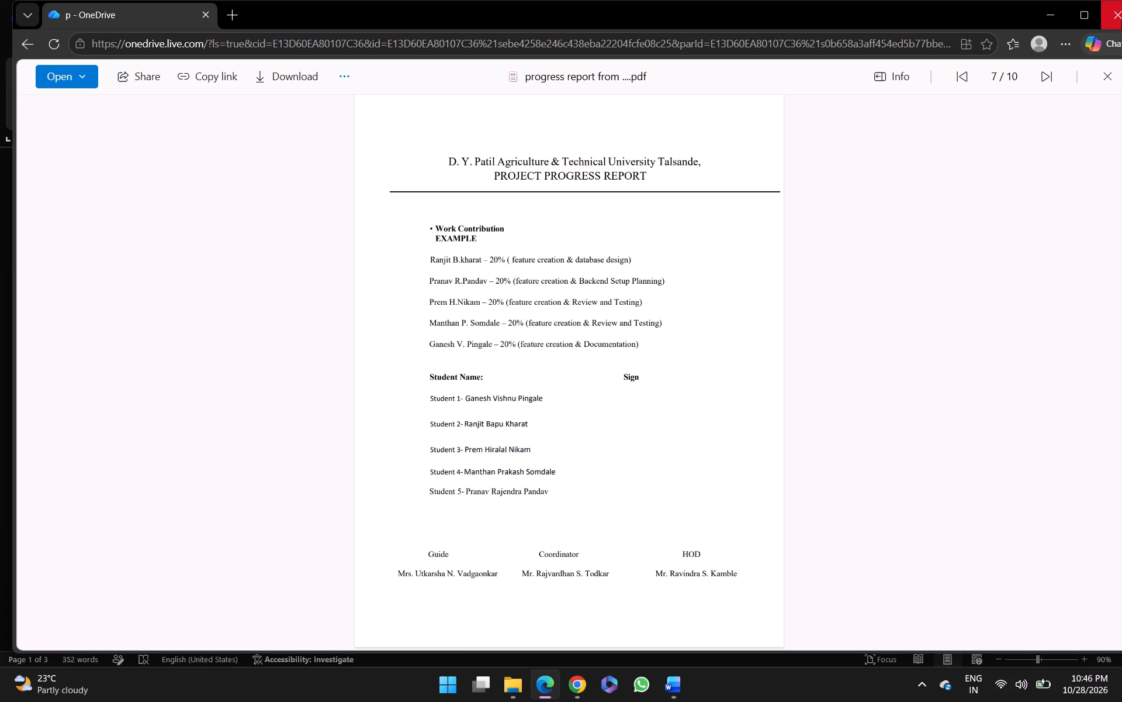
pyautogui.click(1121, 25)
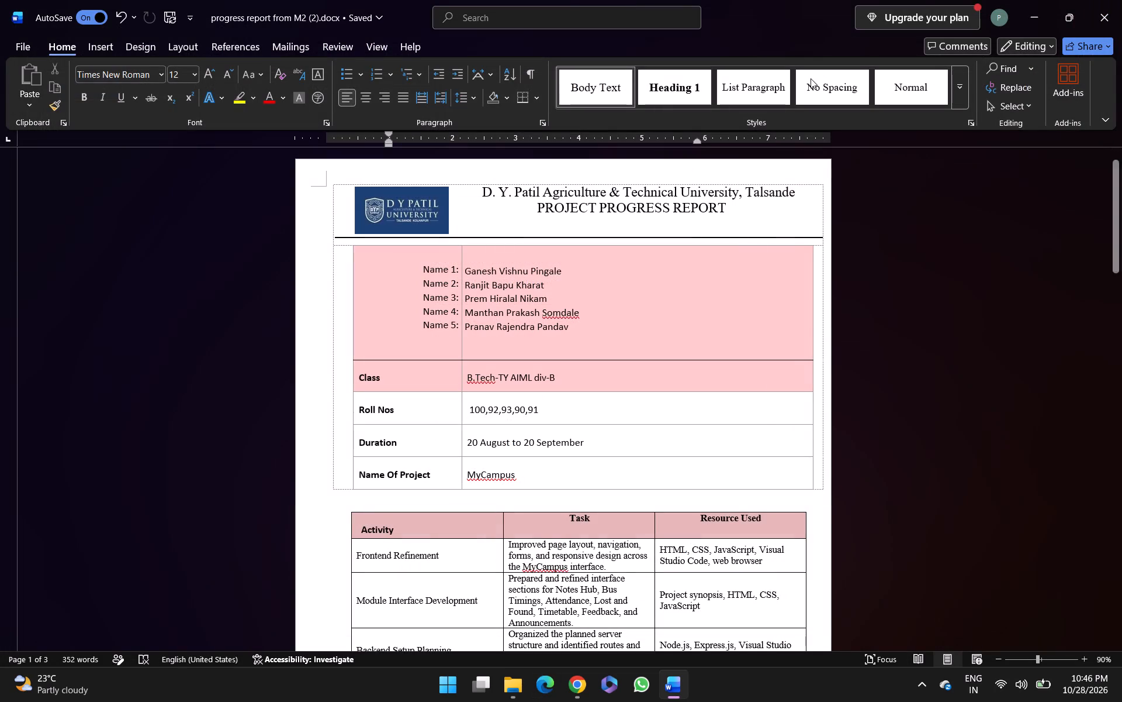
pyautogui.click(1121, 0)
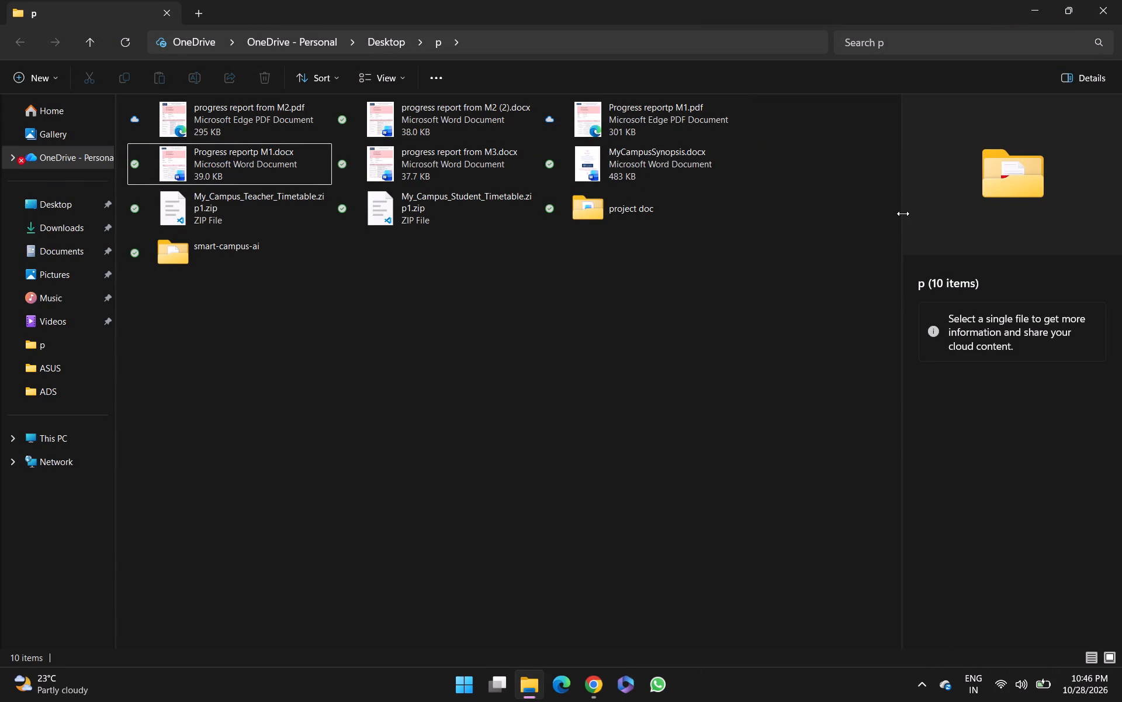
# Hide the details pane in folder p.
pyautogui.moveTo(903, 214); pyautogui.dragTo(978, 205)
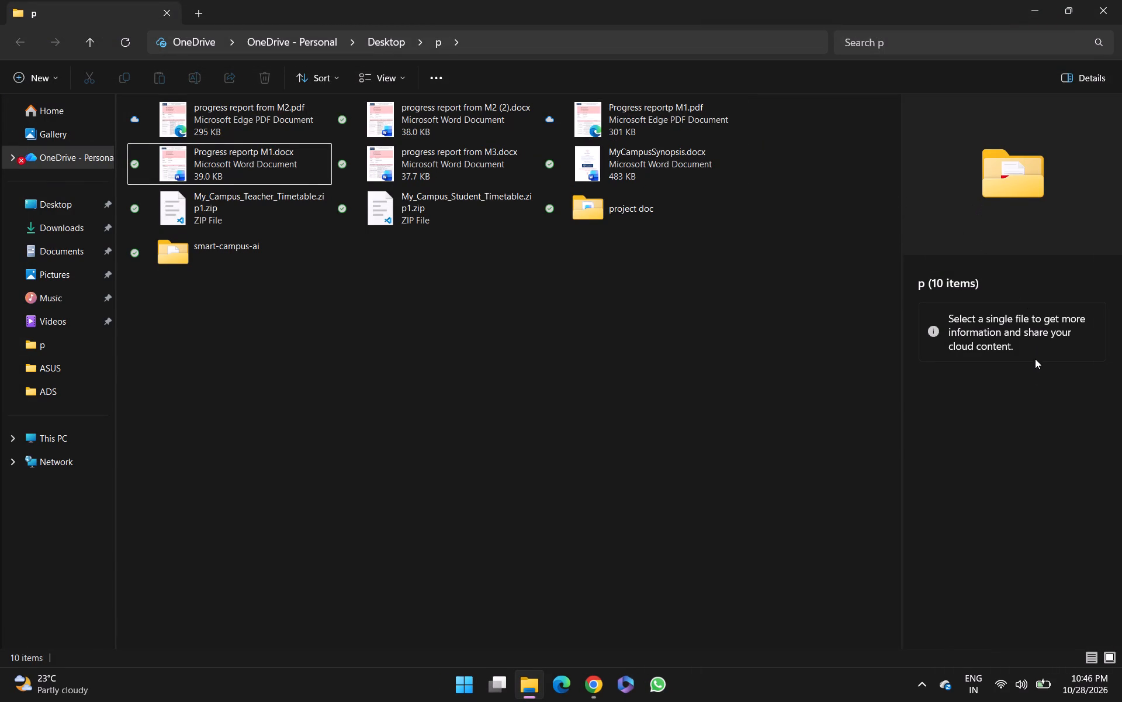
pyautogui.click(1033, 371)
pyautogui.click(897, 326)
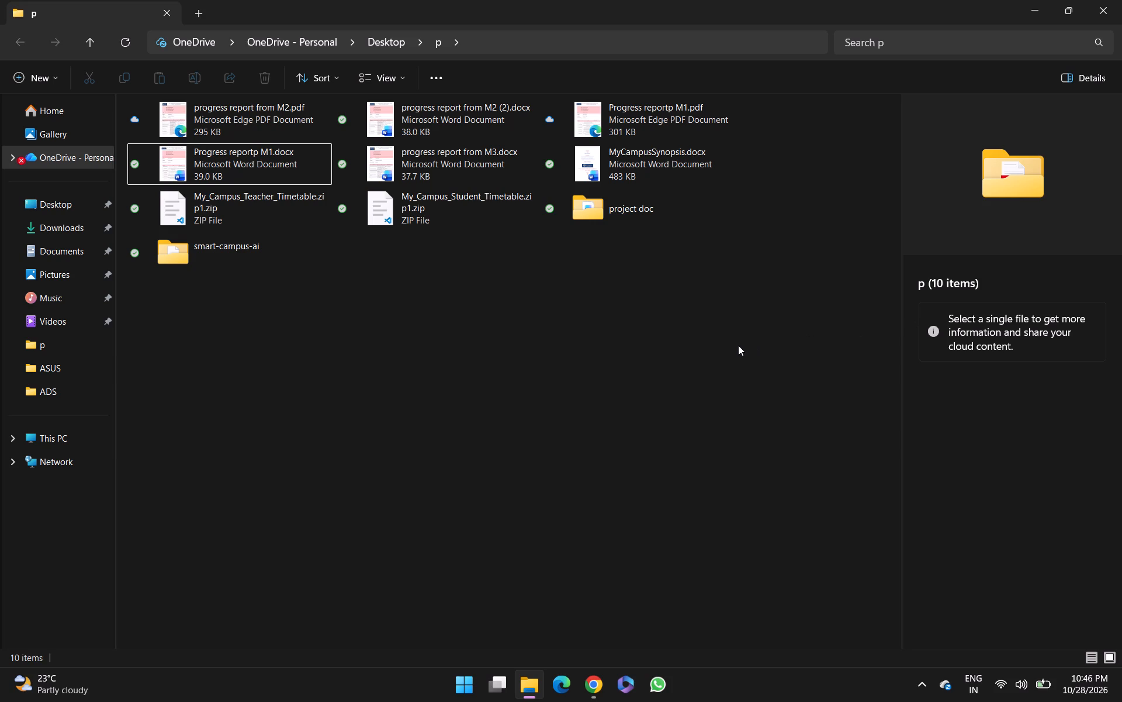
pyautogui.click(738, 345)
pyautogui.click(1067, 84)
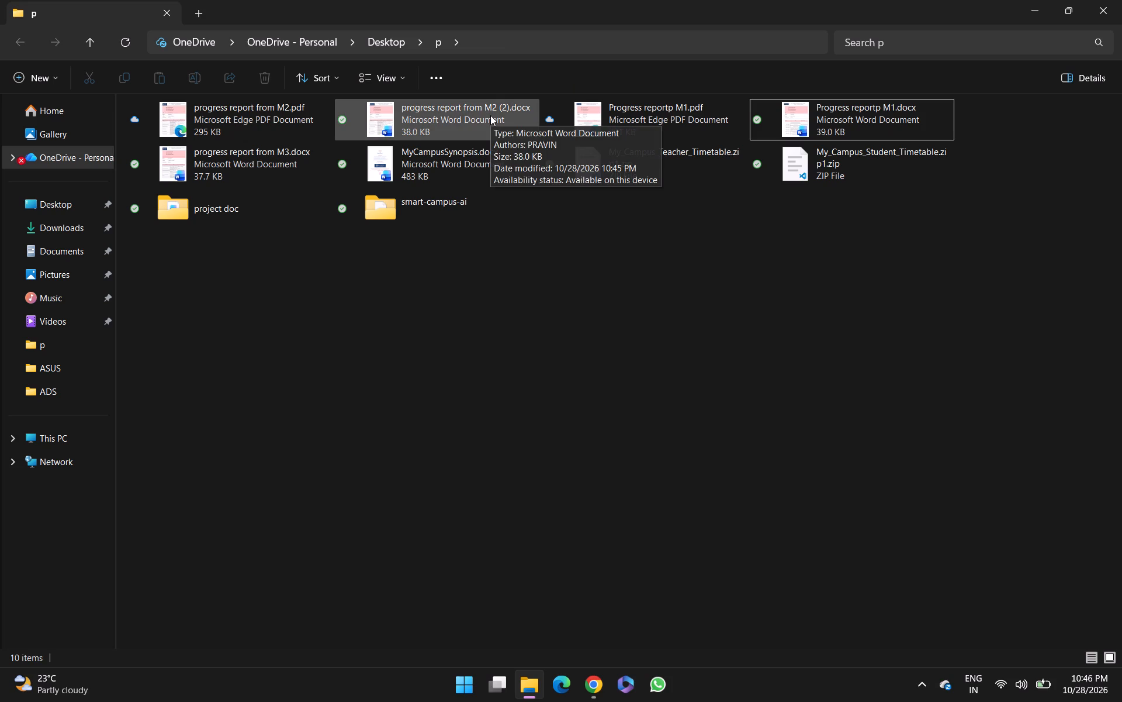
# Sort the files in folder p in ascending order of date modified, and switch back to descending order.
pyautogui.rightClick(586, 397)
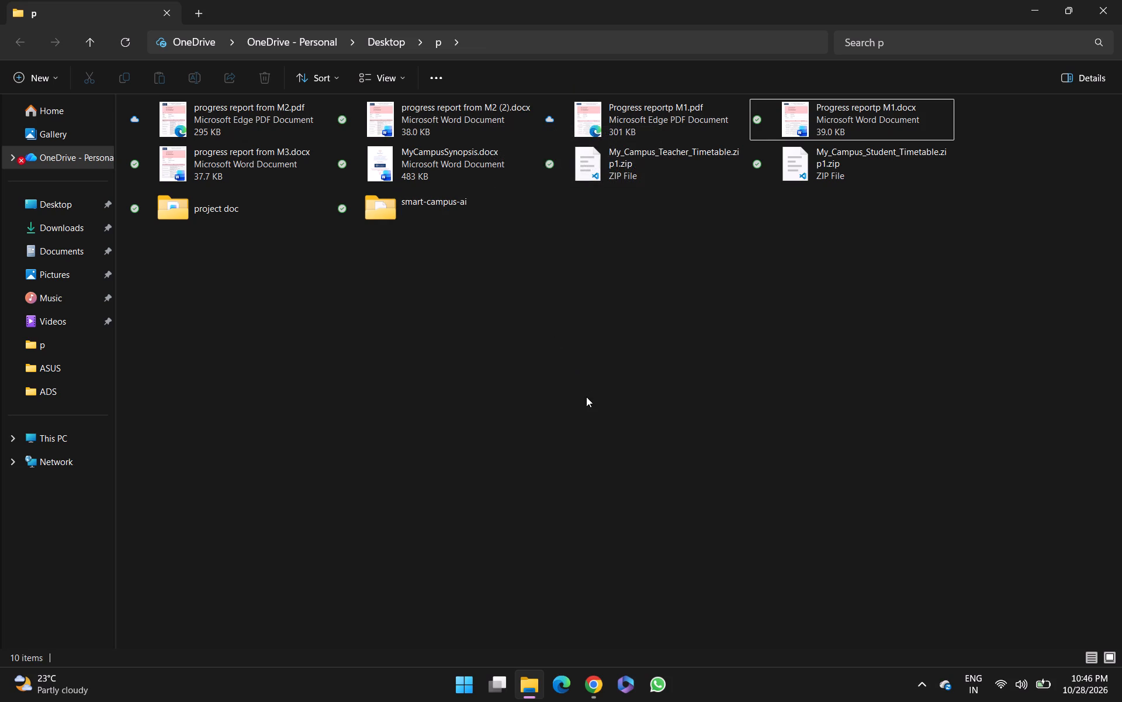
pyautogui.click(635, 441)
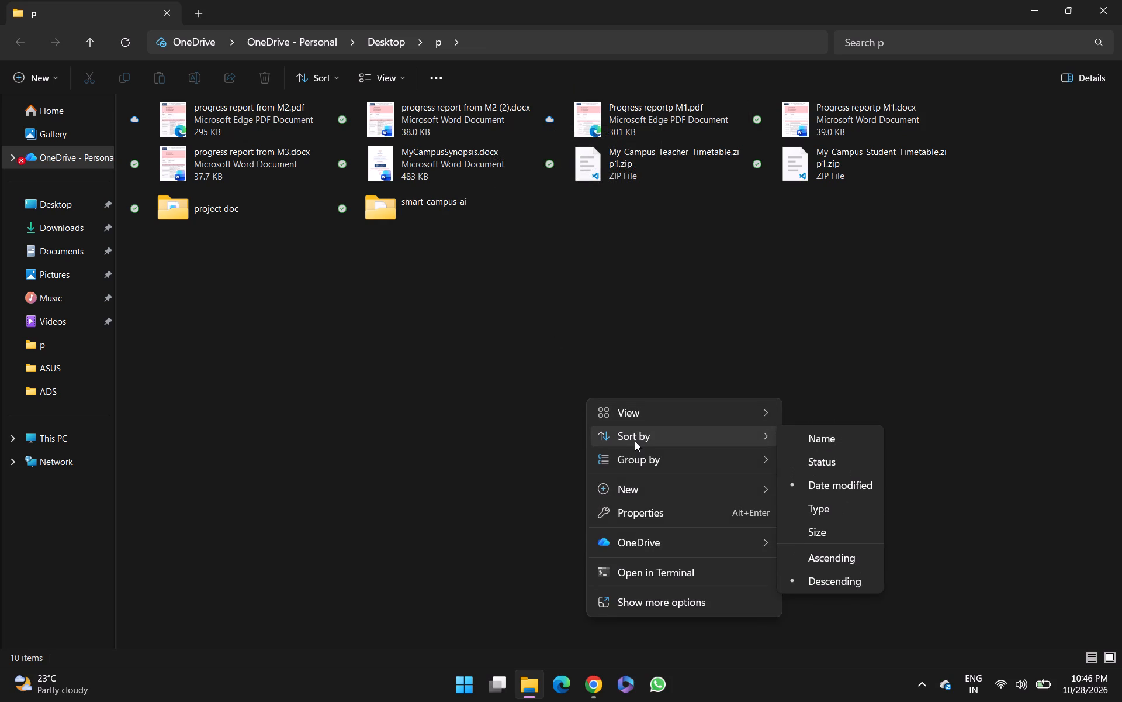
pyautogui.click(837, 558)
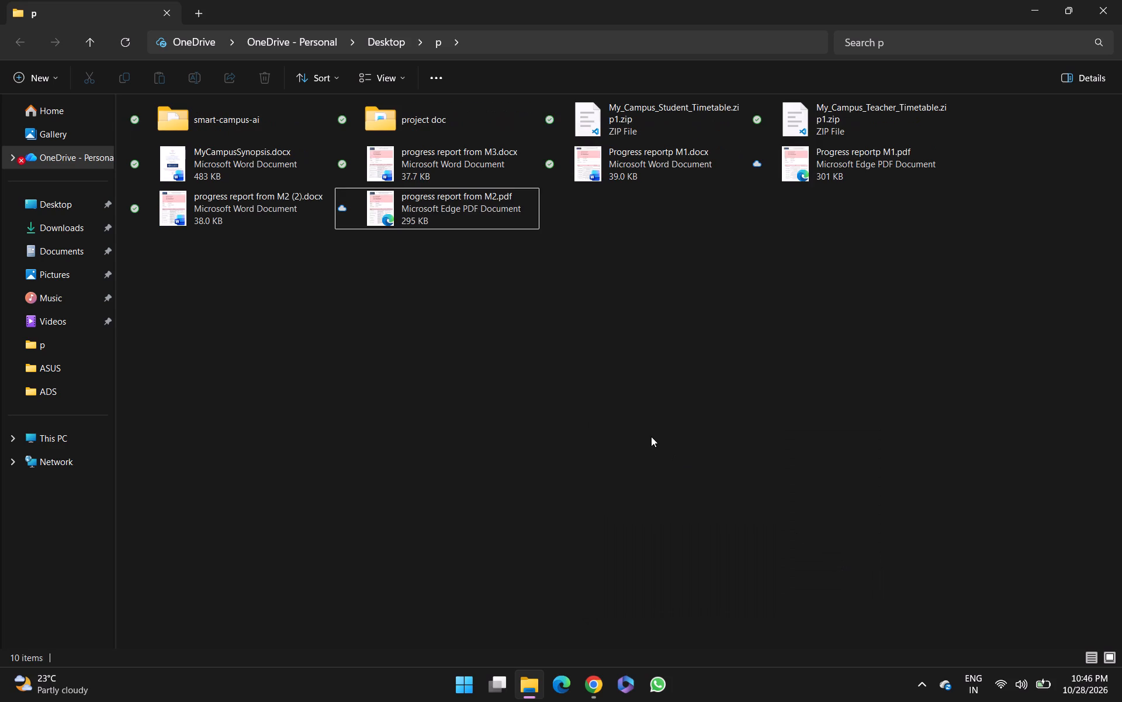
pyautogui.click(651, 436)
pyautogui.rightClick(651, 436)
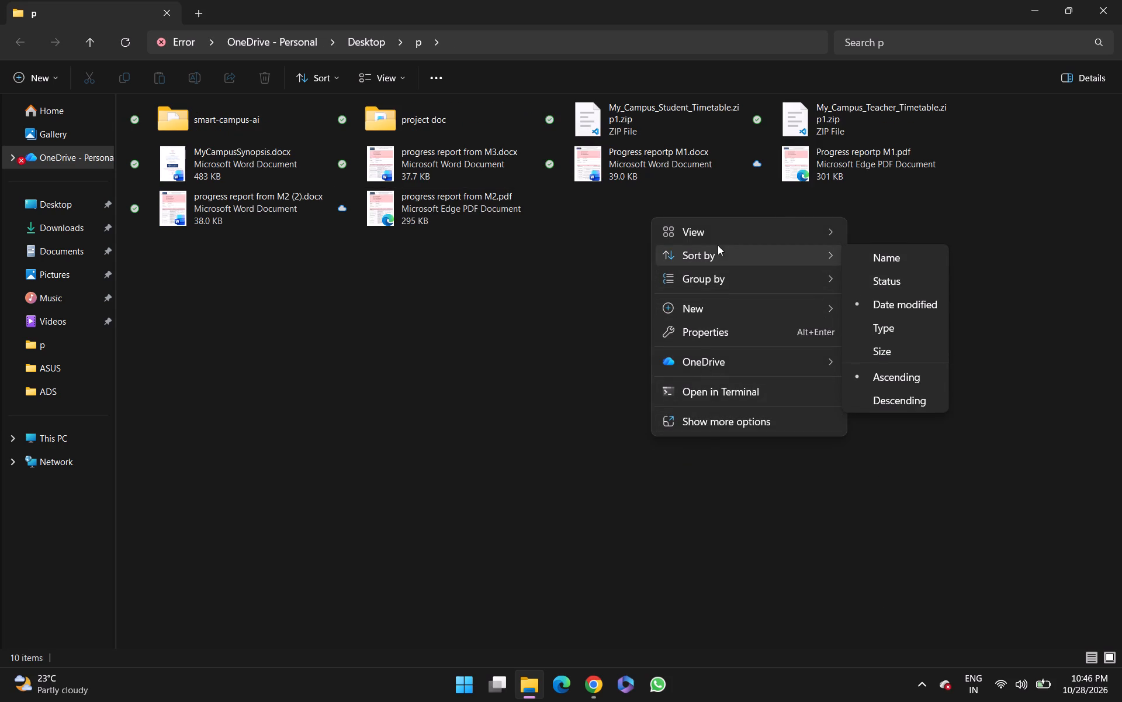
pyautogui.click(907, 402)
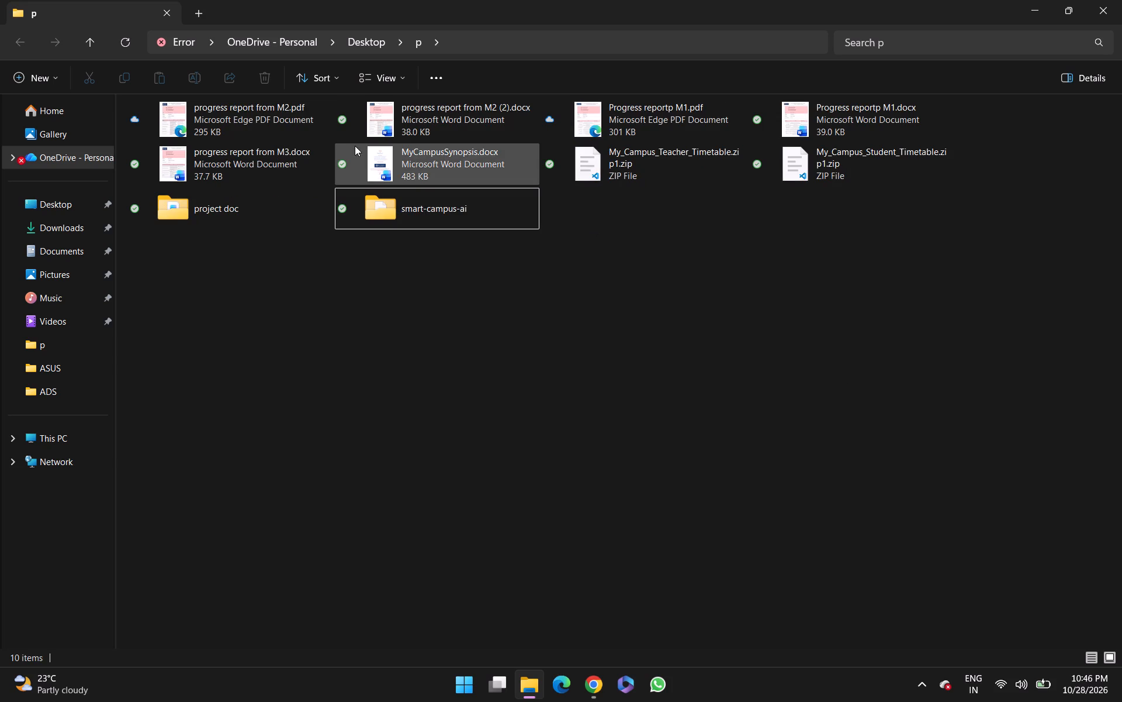
# Open "progress report from M3.docx" from folder p in Word.
pyautogui.doubleClick(303, 166)
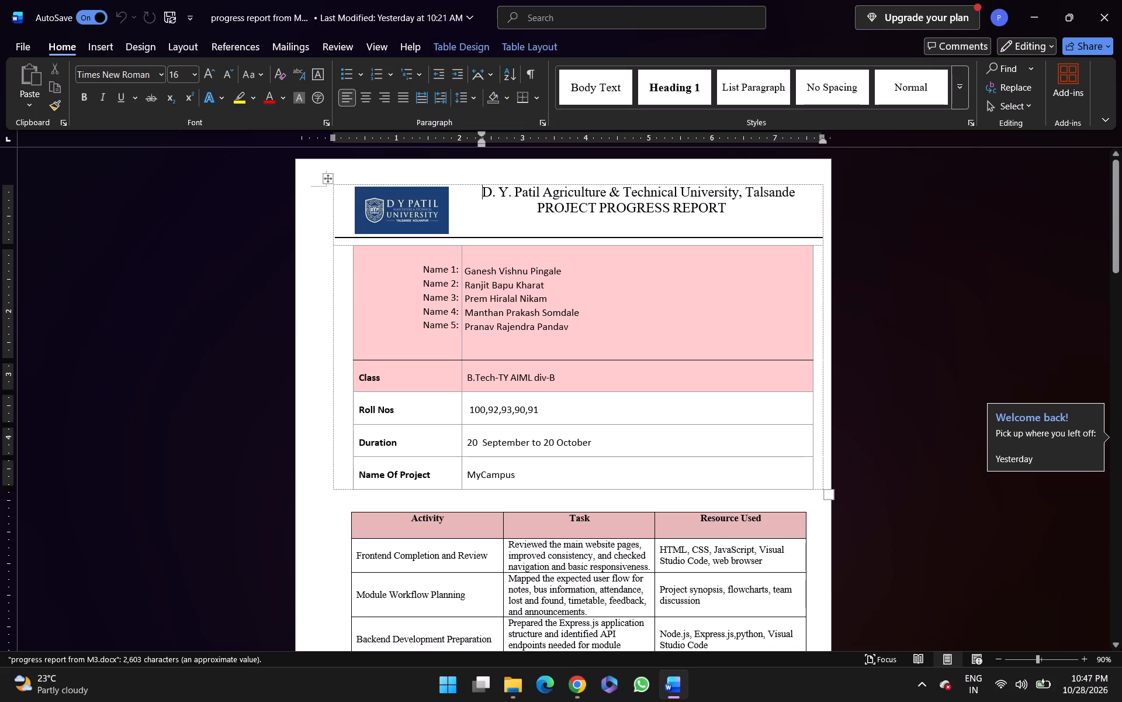
# Justify the paragraph under the Conclusion heading on page 2 of the M3 report.
pyautogui.scroll(-2, 734, 348)
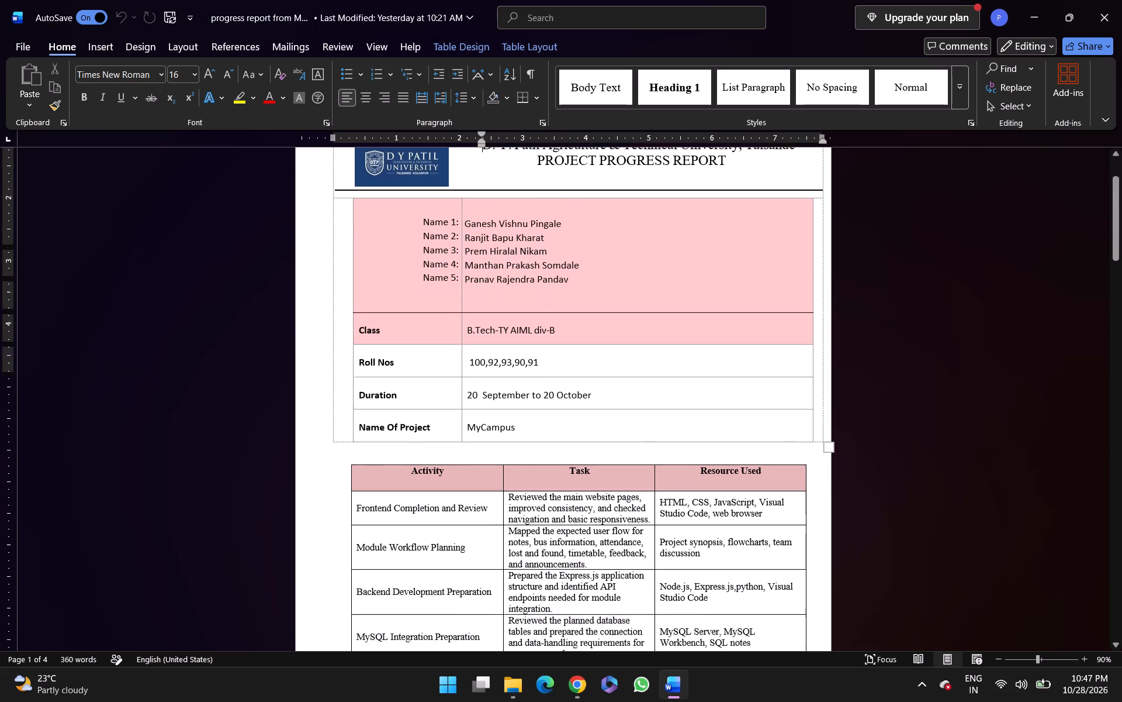
pyautogui.scroll(-2, 734, 348)
pyautogui.click(642, 542)
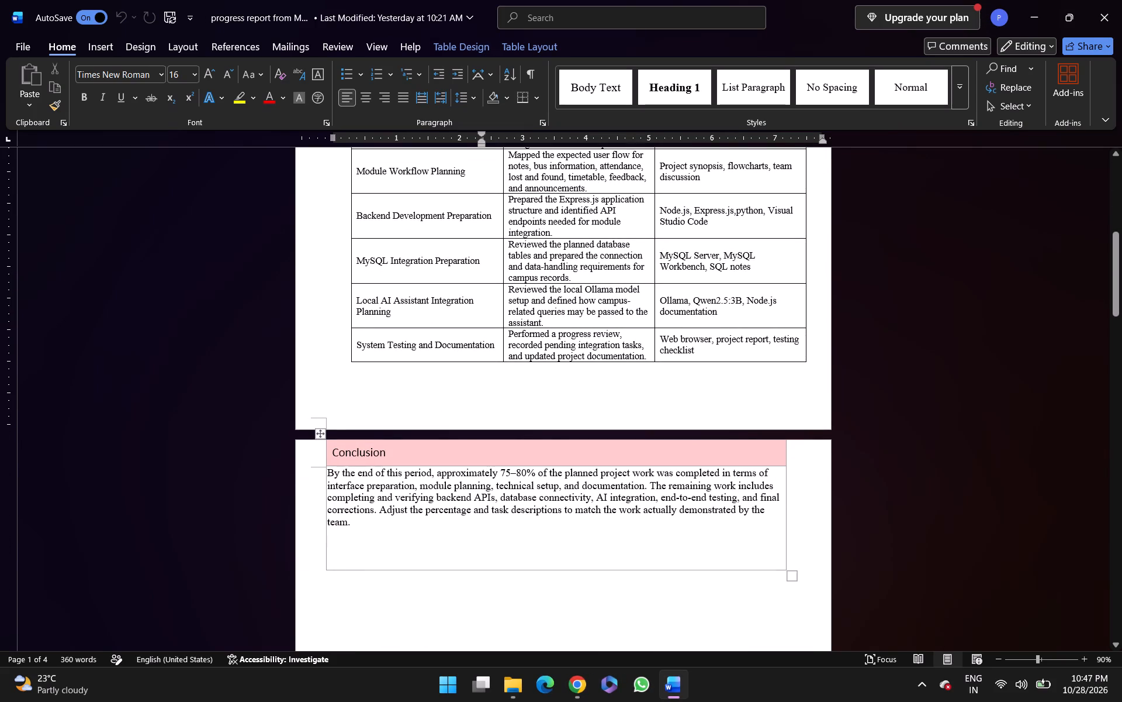
pyautogui.press('Up')
pyautogui.hotkey('ctrl', 'shift', 'Up')
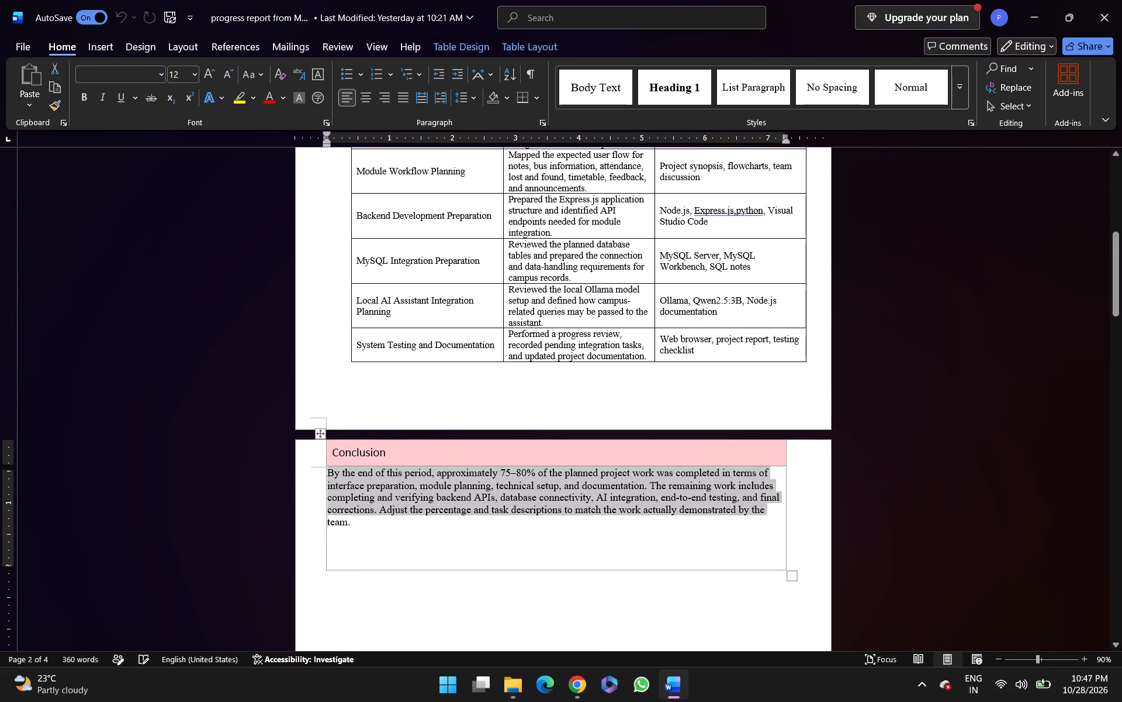
pyautogui.hotkey('ctrl', 'j')
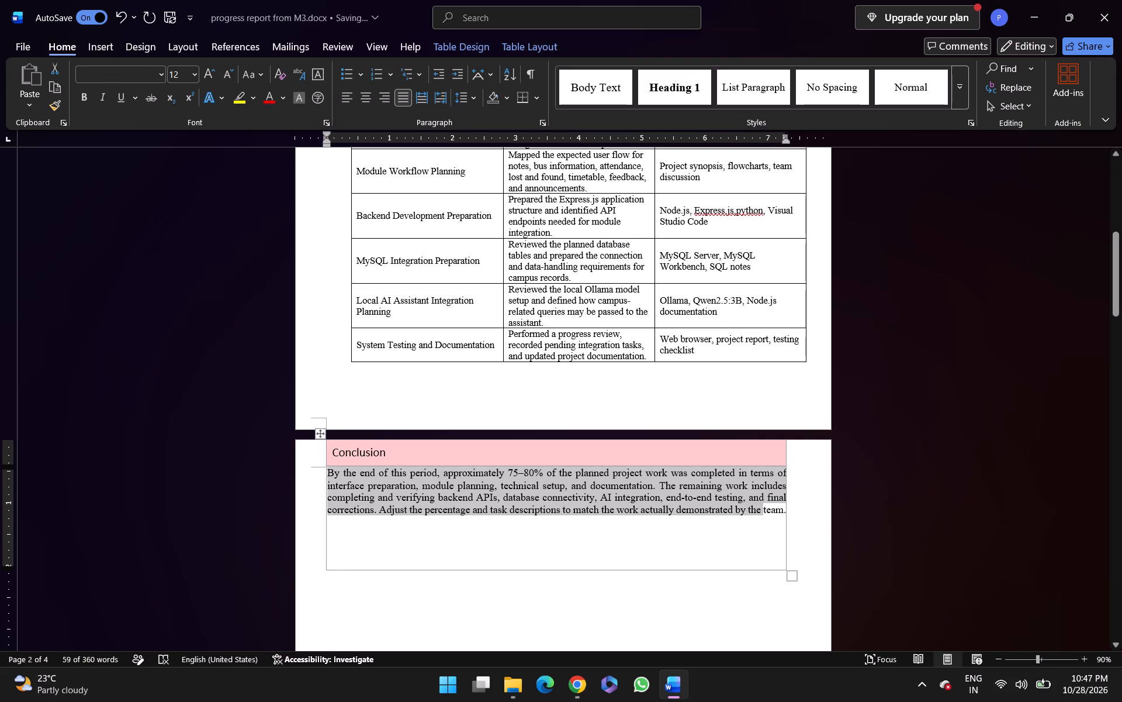
pyautogui.click(642, 542)
# Delete the two empty lines above the university title at the top of page 3.
pyautogui.scroll(-2, 642, 542)
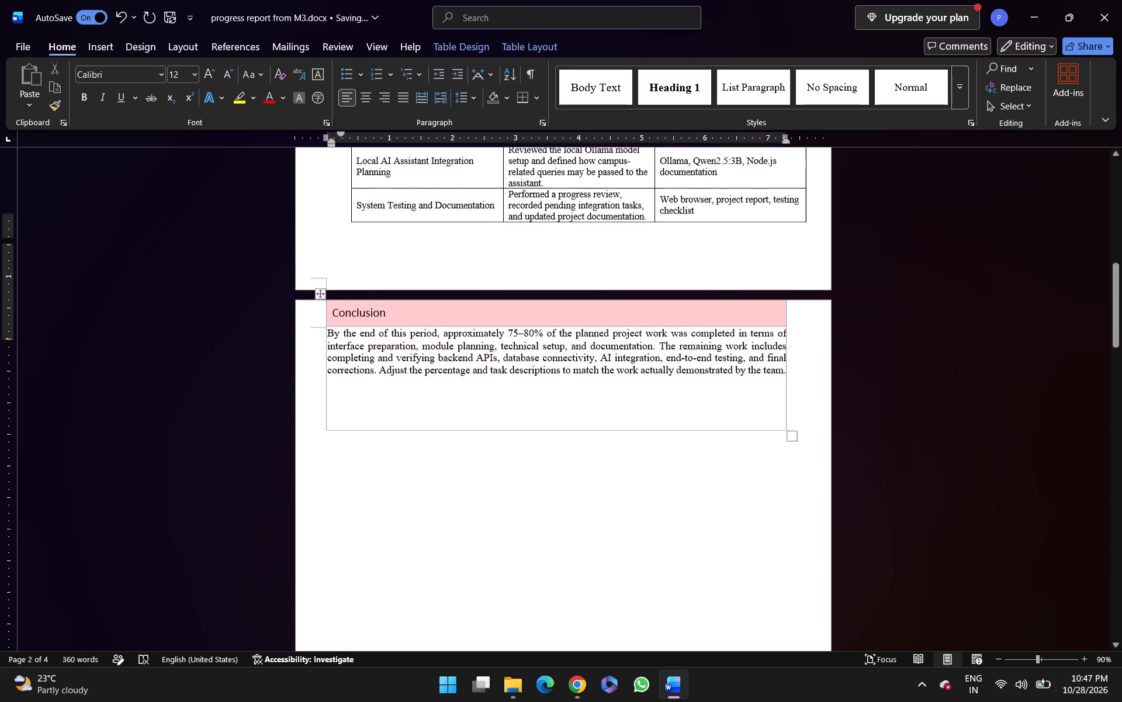
pyautogui.scroll(-5, 642, 542)
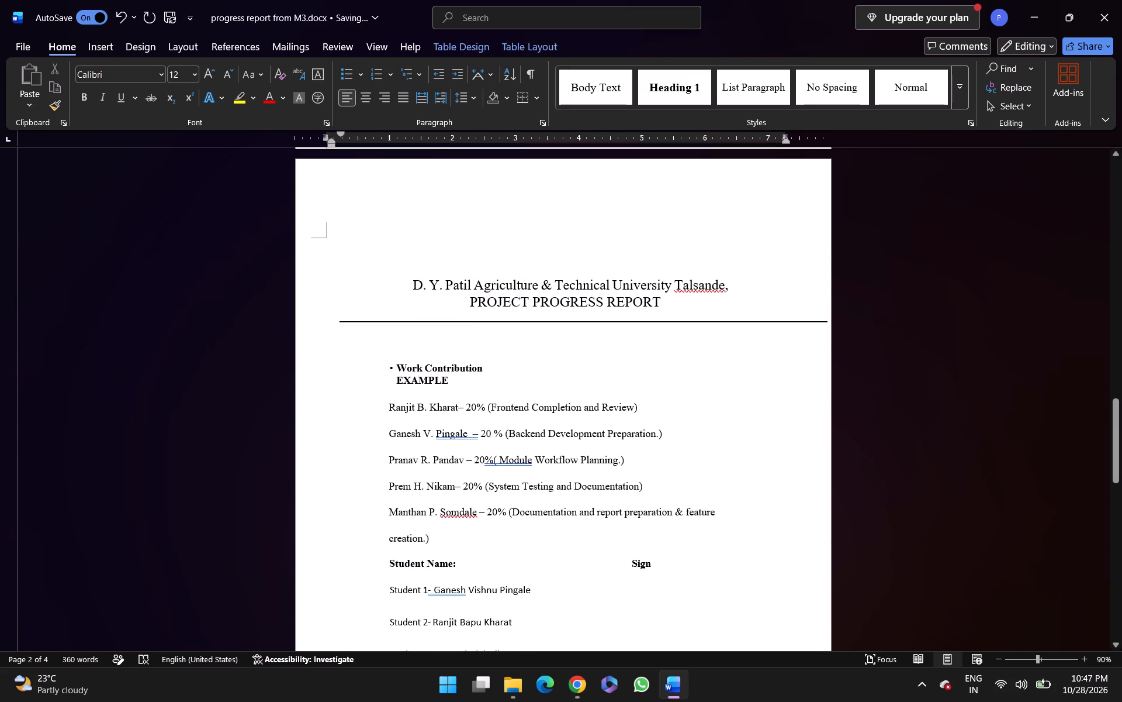
pyautogui.click(344, 232)
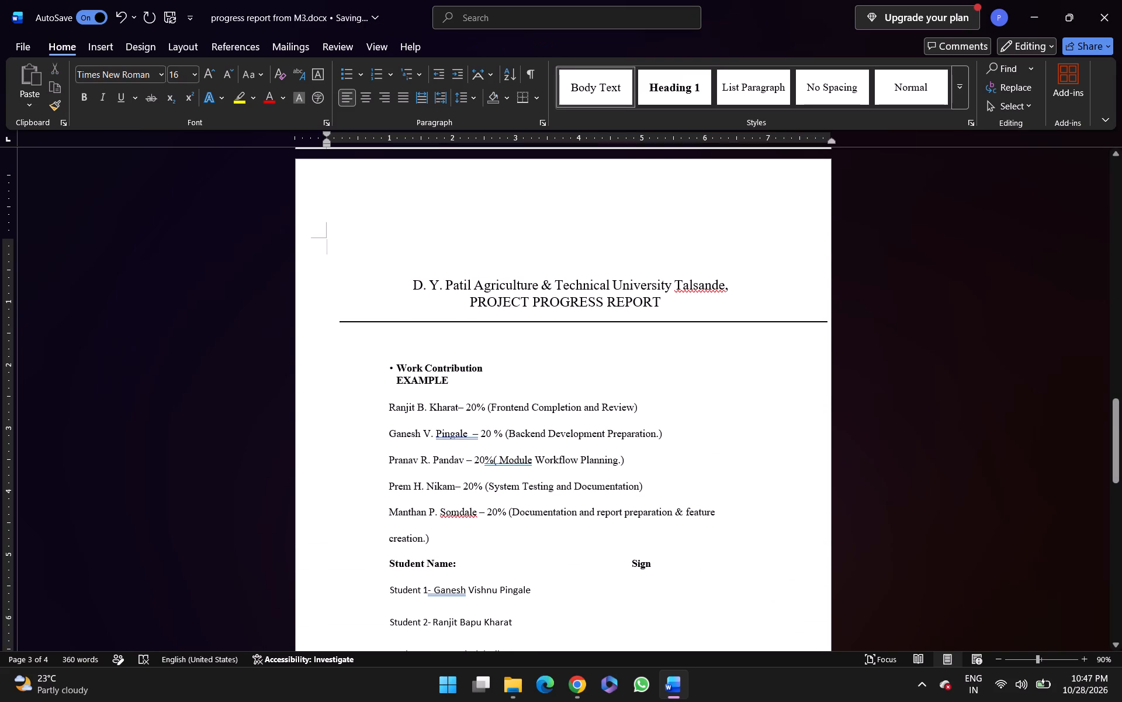
pyautogui.press('Delete')
pyautogui.press('Delete')
# Remove the blank page 4 by deleting the empty paragraphs after the signatory names on page 3, keeping the HOD's name complete.
pyautogui.scroll(-2, 344, 232)
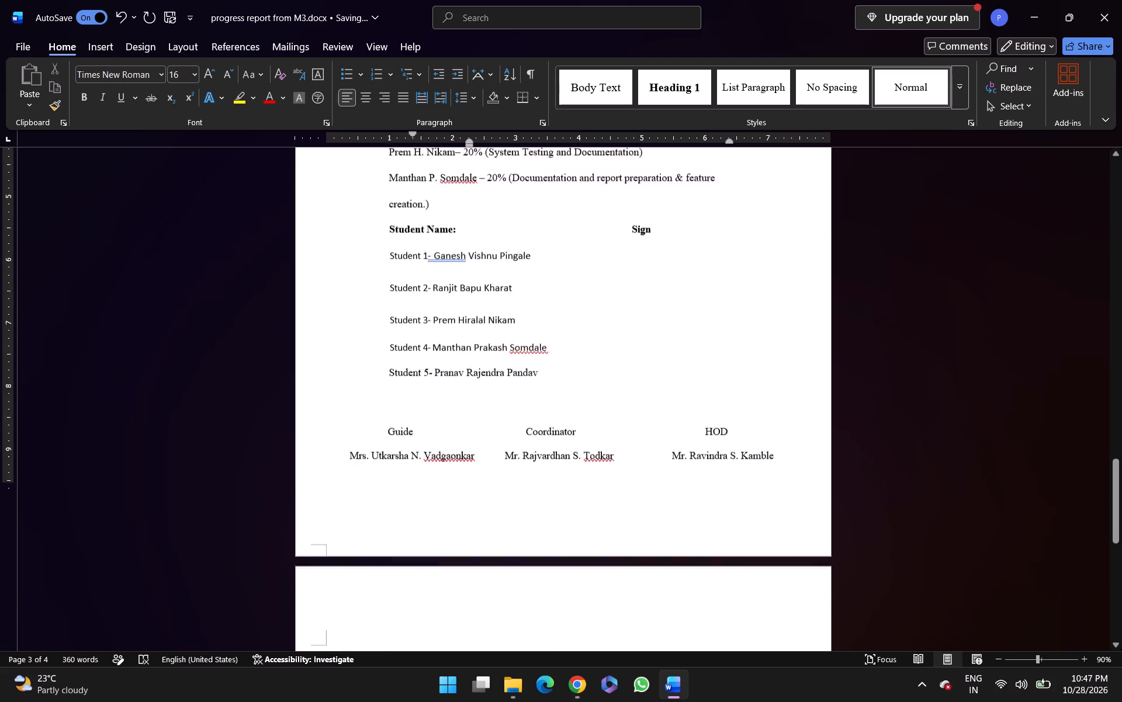
pyautogui.scroll(-2, 344, 232)
pyautogui.click(350, 484)
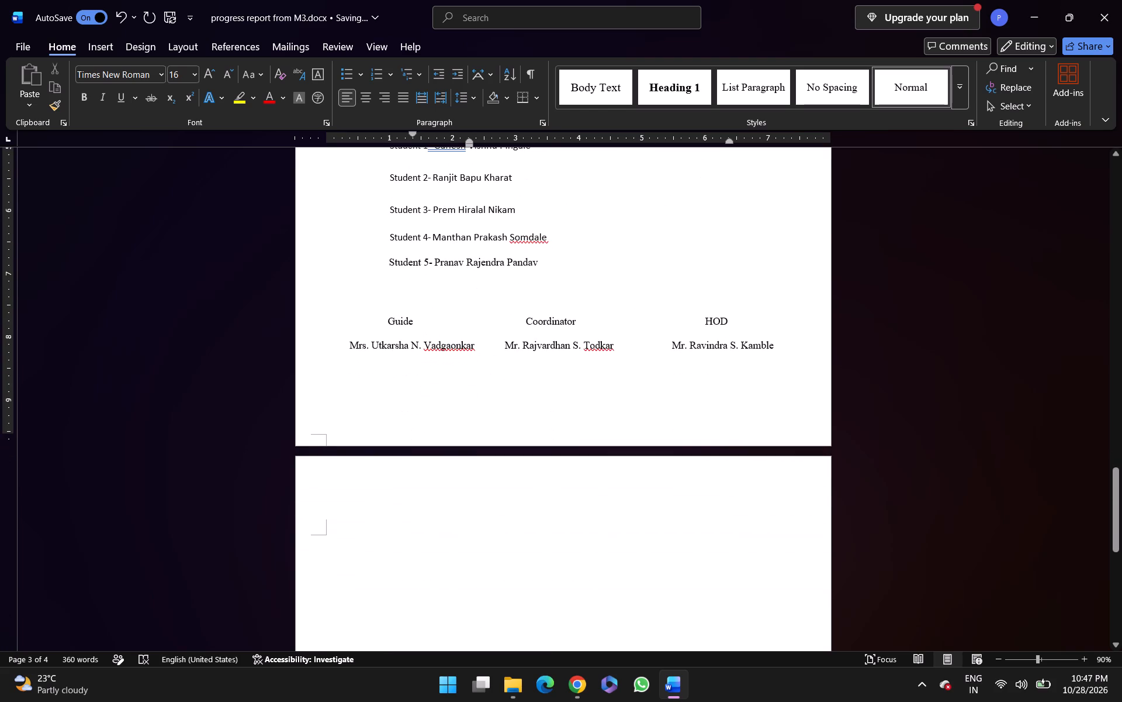
pyautogui.press('Delete')
pyautogui.press('Delete')
pyautogui.press('Delete')
pyautogui.press('Delete')
pyautogui.press('Delete')
pyautogui.press('Delete')
pyautogui.press('Delete')
pyautogui.press('Delete')
pyautogui.press('Delete')
pyautogui.press('Delete')
pyautogui.press('Delete')
pyautogui.press('Delete')
pyautogui.press('Delete')
pyautogui.press('Delete')
pyautogui.press('Delete')
pyautogui.press('Delete')
pyautogui.press('Delete')
pyautogui.press('Delete')
pyautogui.press('Delete')
pyautogui.press('Delete')
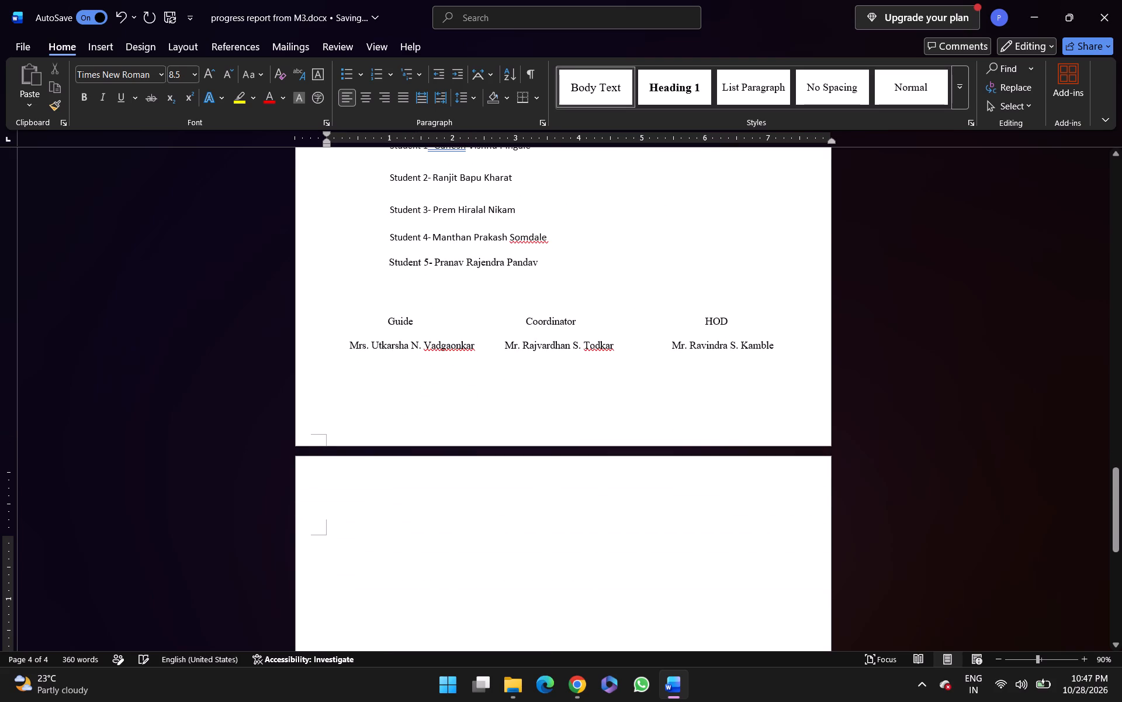
pyautogui.press('BackSpace')
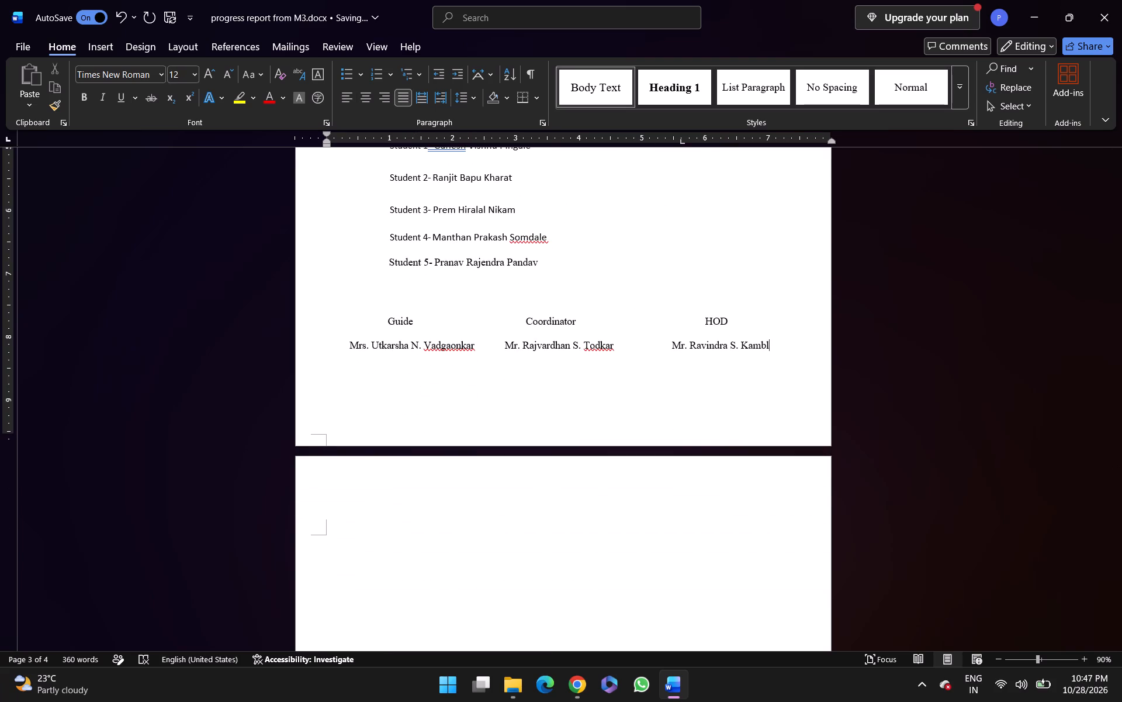
pyautogui.press('Delete')
pyautogui.press('Delete')
pyautogui.press('Delete')
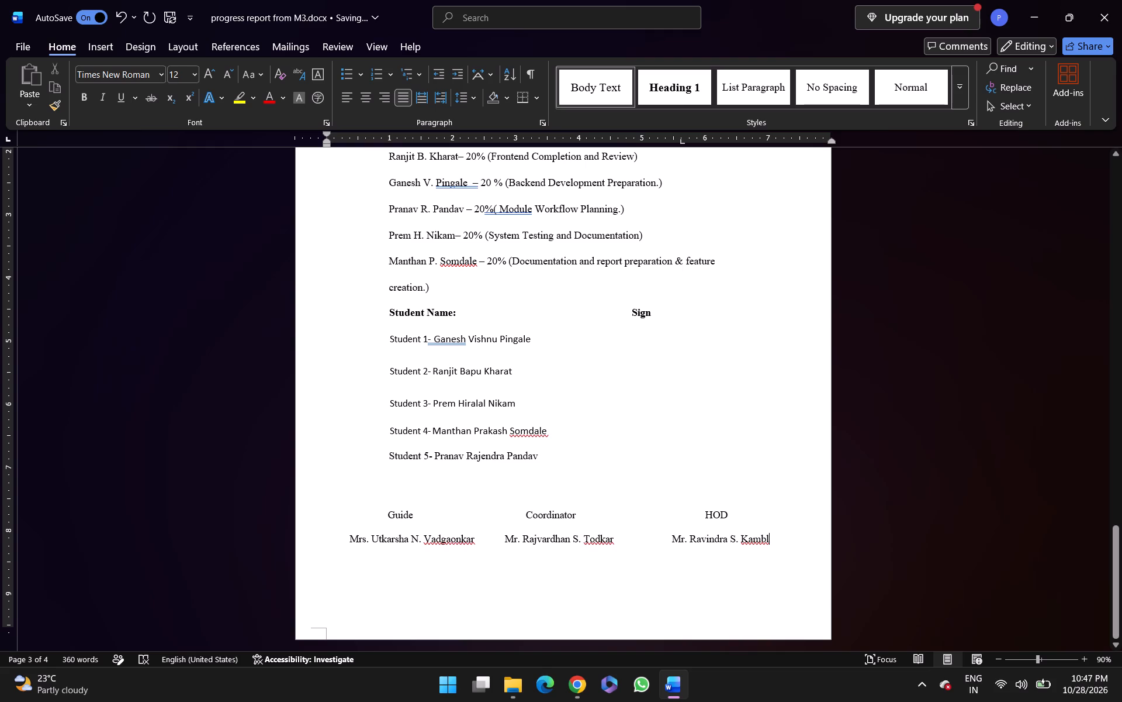
pyautogui.press('e')
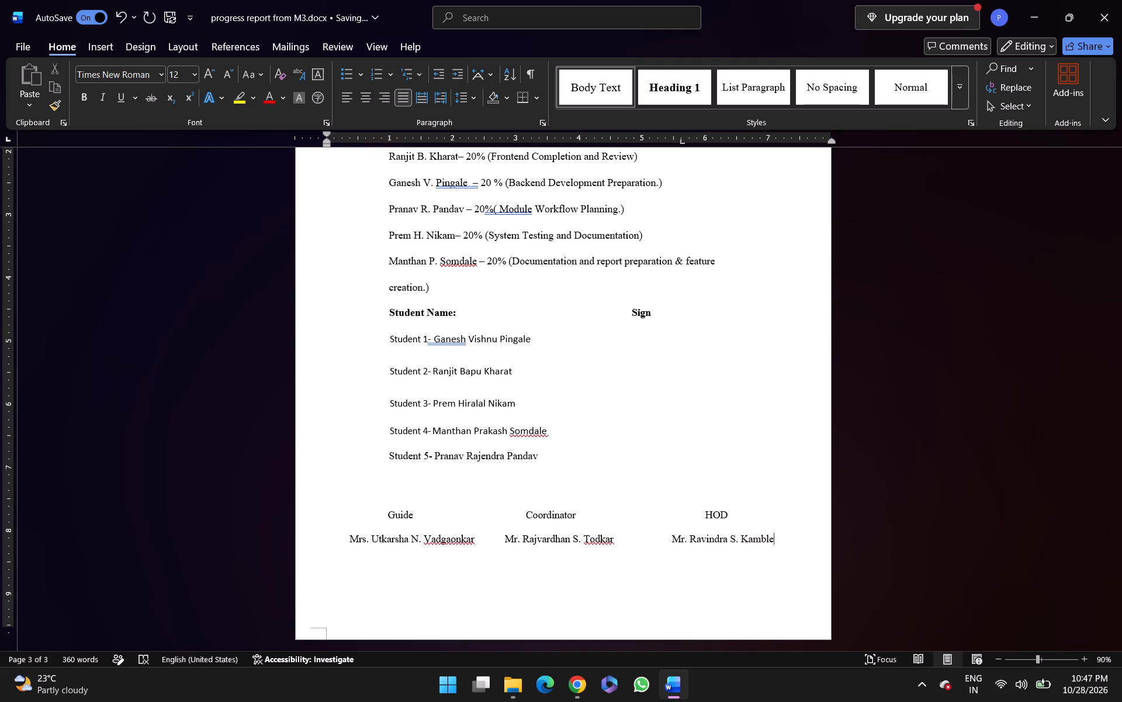
# Extend the right indent of the fifth Work Contribution entry to about 7 inches so its text fits on one line.
pyautogui.scroll(1, 350, 484)
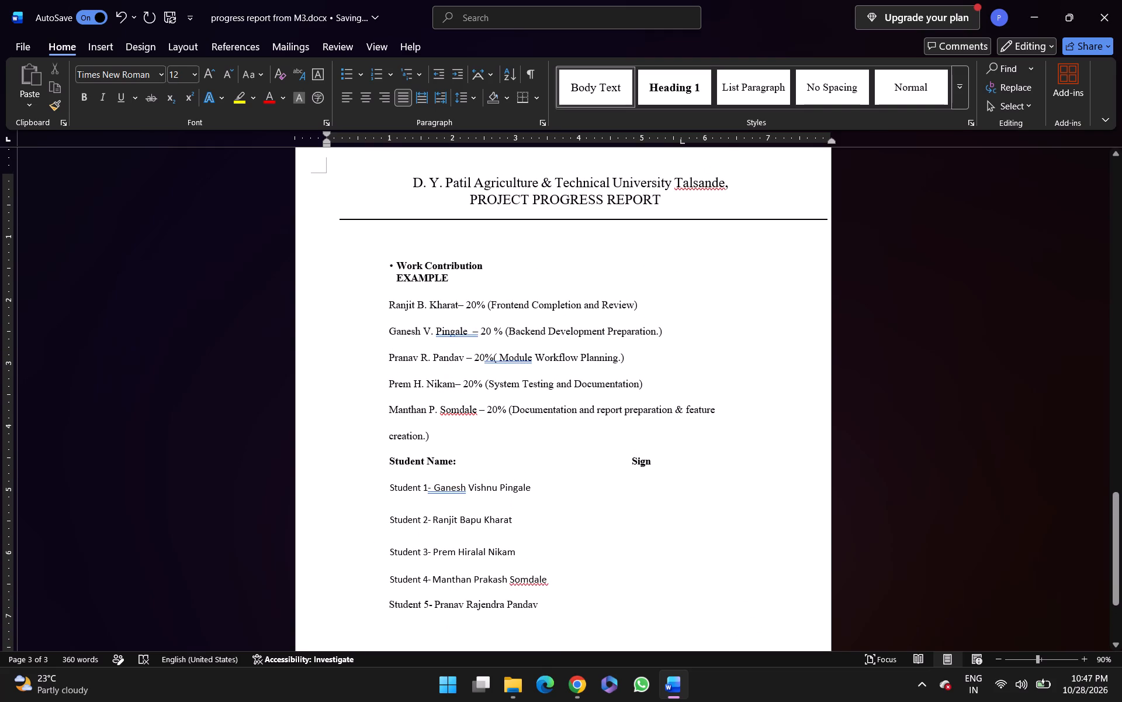
pyautogui.click(715, 408)
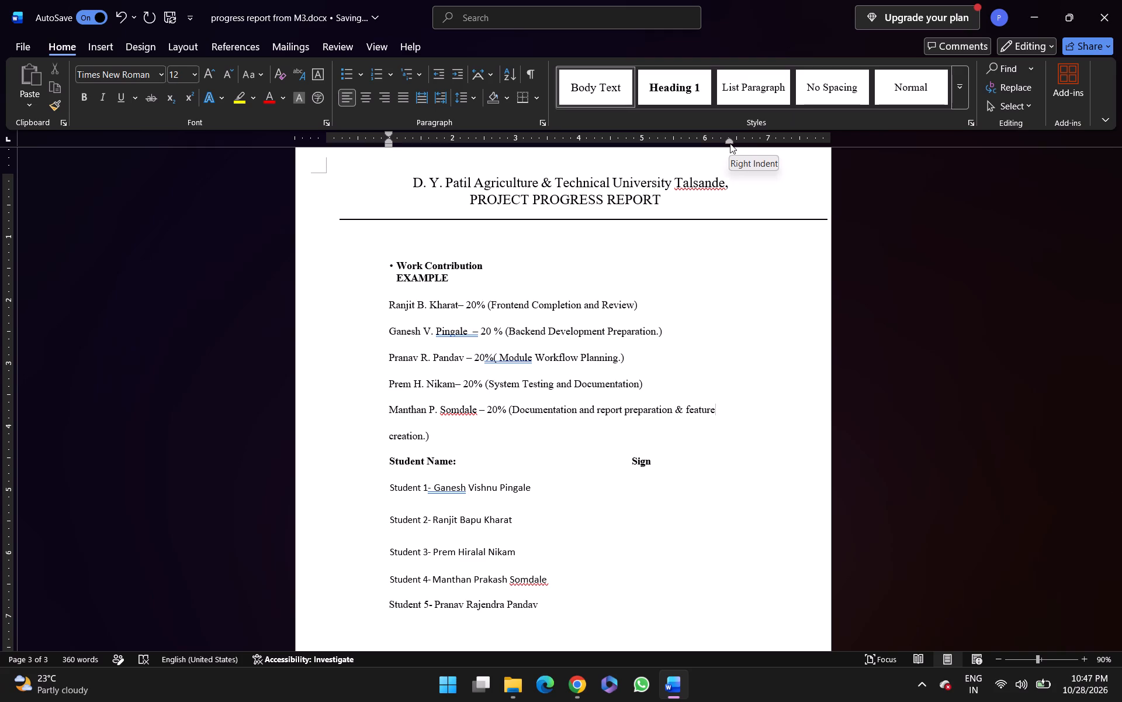
pyautogui.moveTo(730, 143); pyautogui.dragTo(770, 147)
# Add an empty line between the fifth Work Contribution entry and the Student Name row on page 3.
pyautogui.scroll(-3, 770, 147)
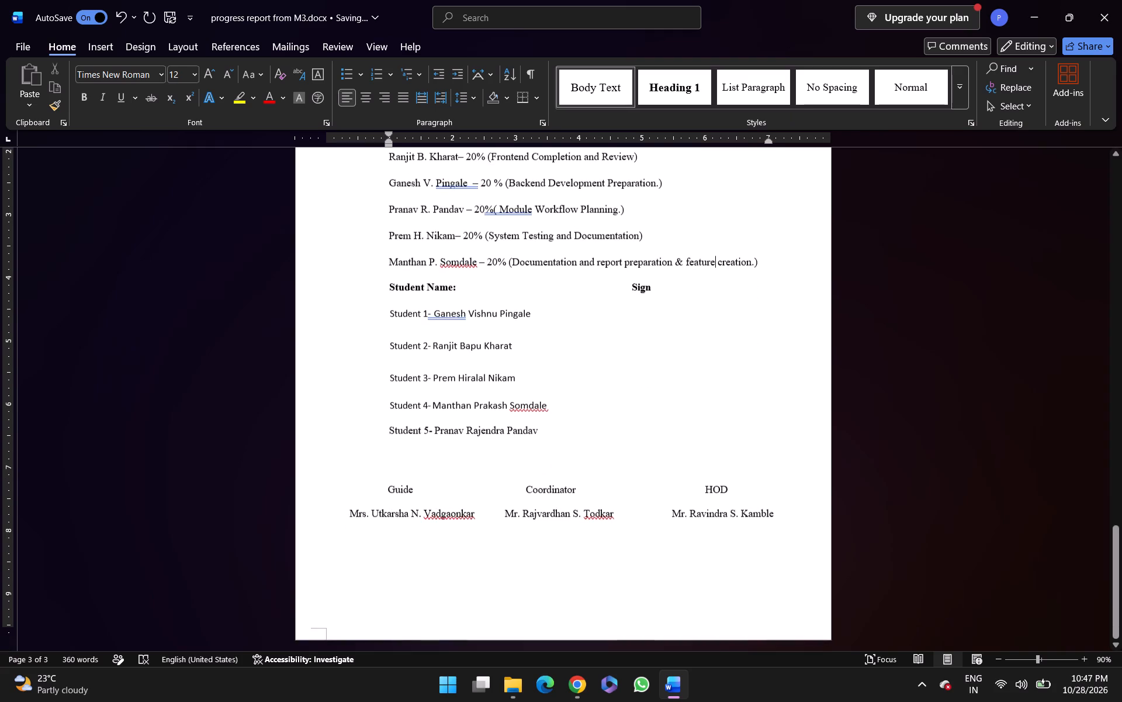
pyautogui.scroll(-2, 770, 147)
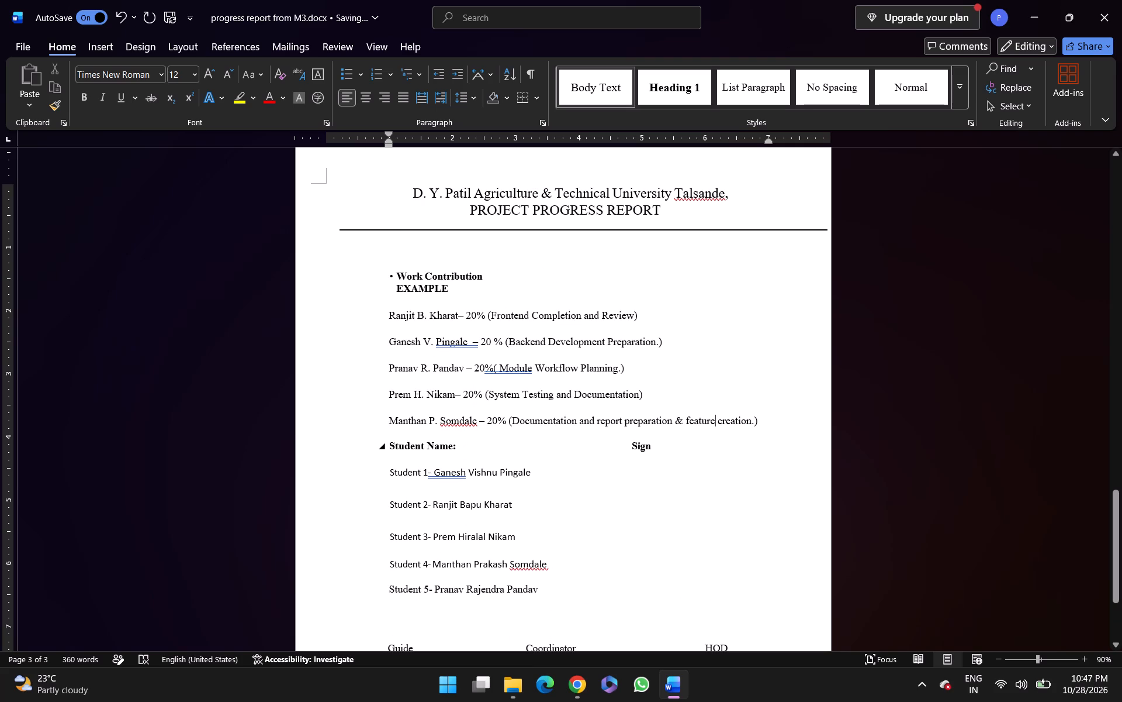
pyautogui.click(772, 417)
pyautogui.press('Return')
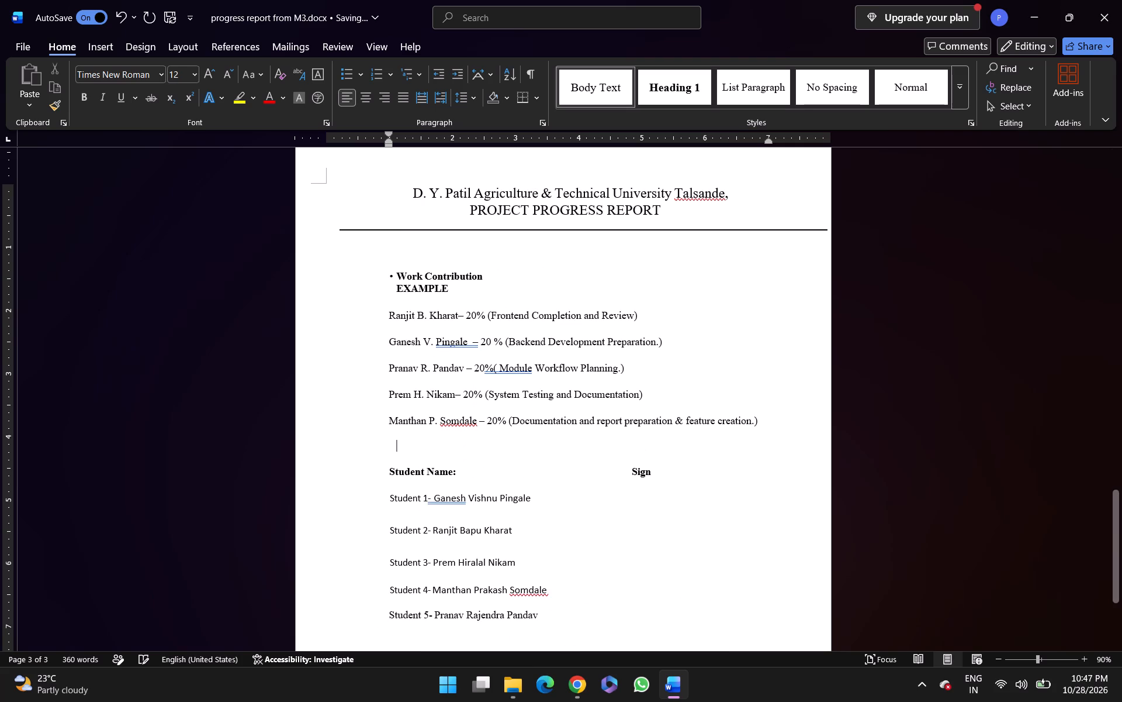
pyautogui.scroll(-3, 772, 417)
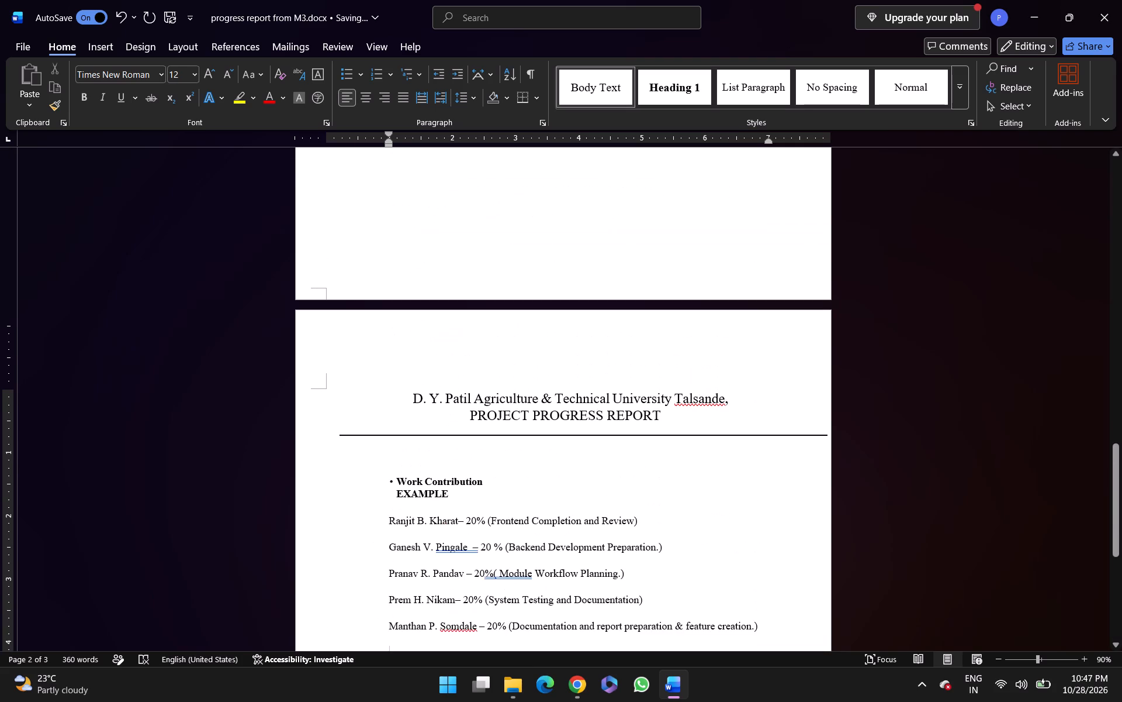
# Insert an empty line above the Guide, Coordinator and HOD row on page 3.
pyautogui.scroll(-3, 772, 417)
pyautogui.scroll(4, 772, 417)
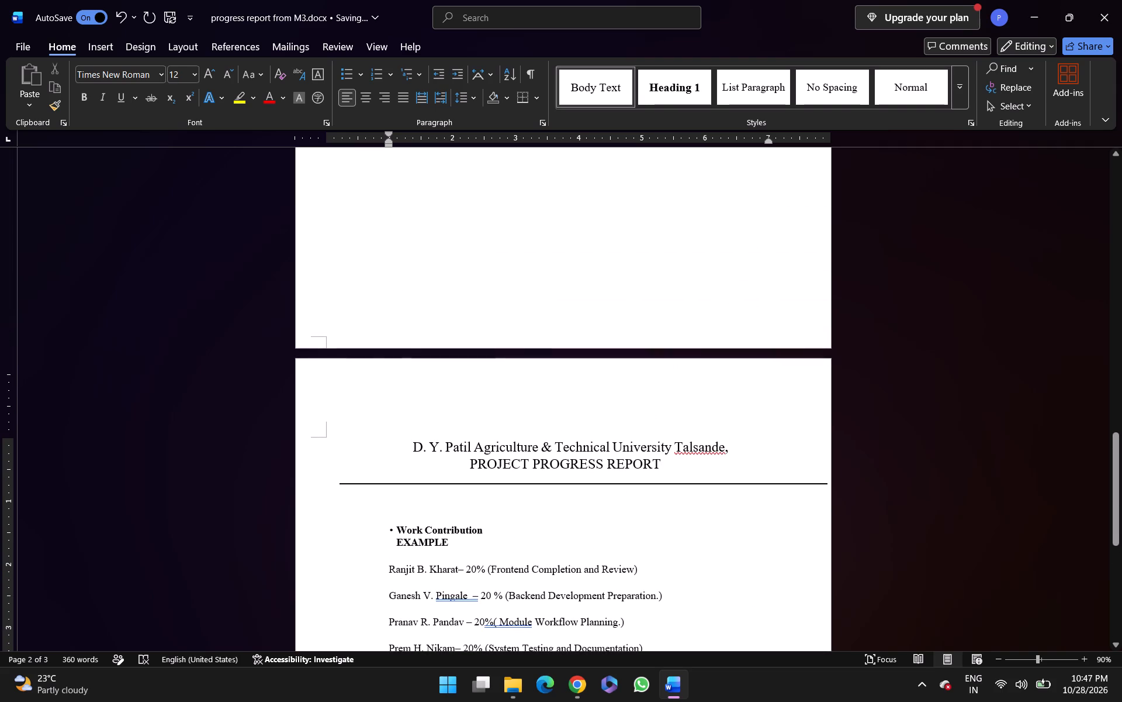
pyautogui.scroll(-5, 395, 512)
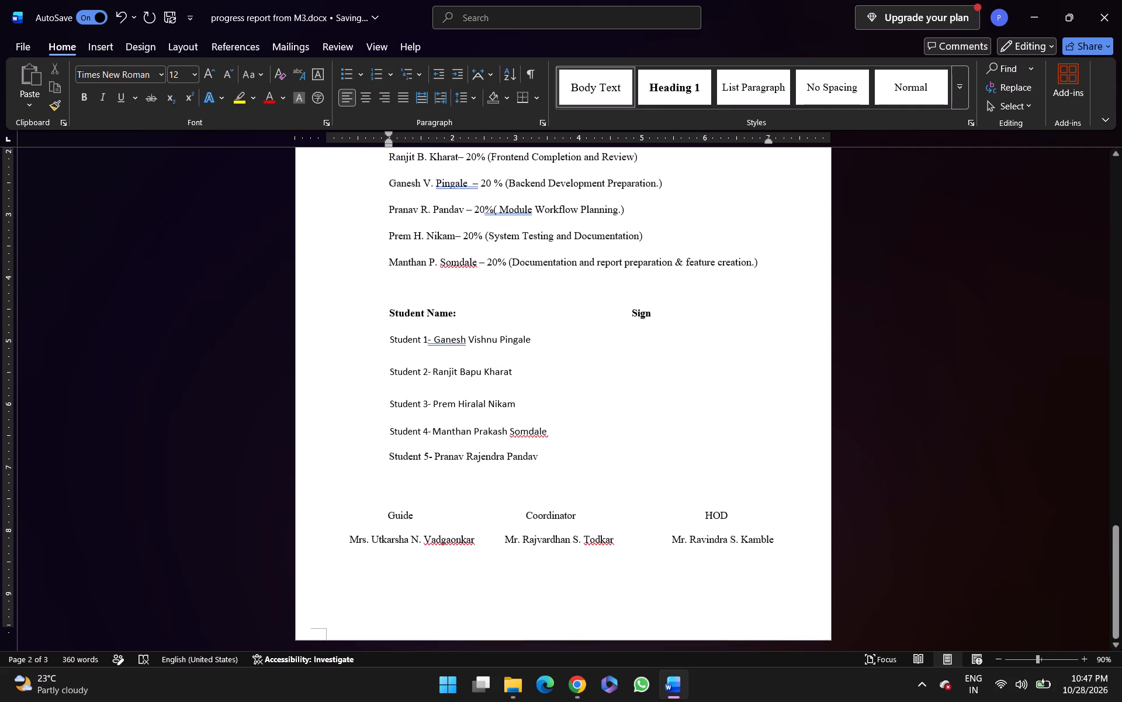
pyautogui.click(406, 503)
pyautogui.press('Return')
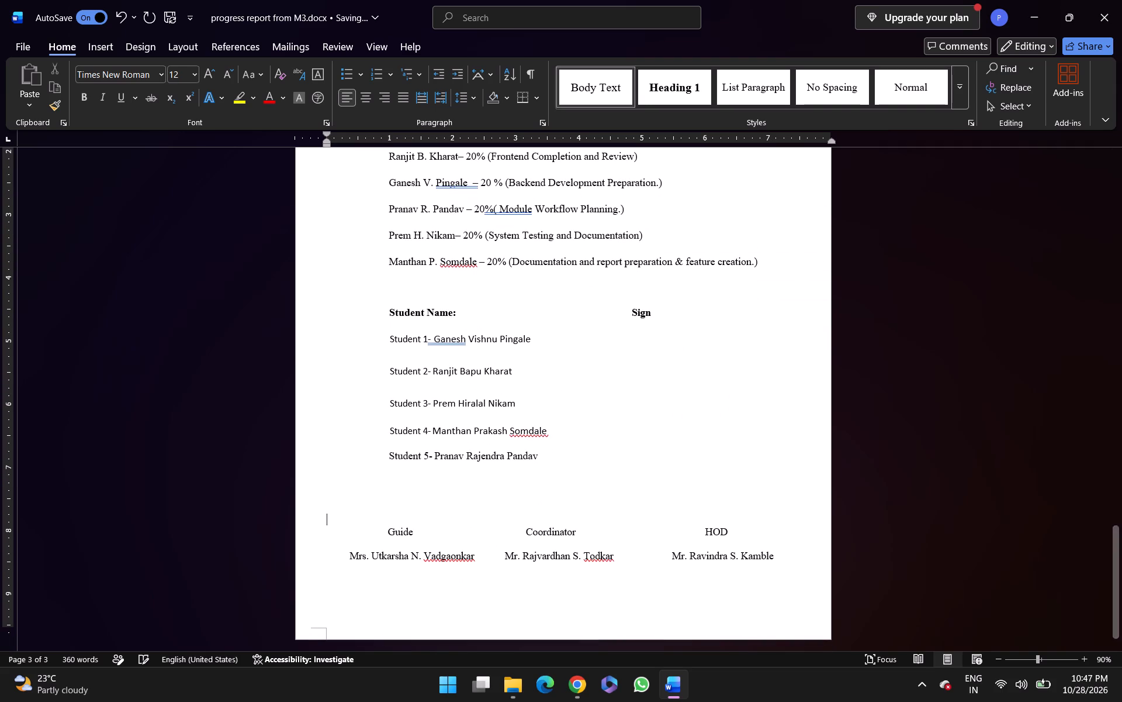
# Export the M3 report to folder p as the PDF progress report from M3.pdf, and close the opened browser window and the document.
pyautogui.scroll(7, 406, 503)
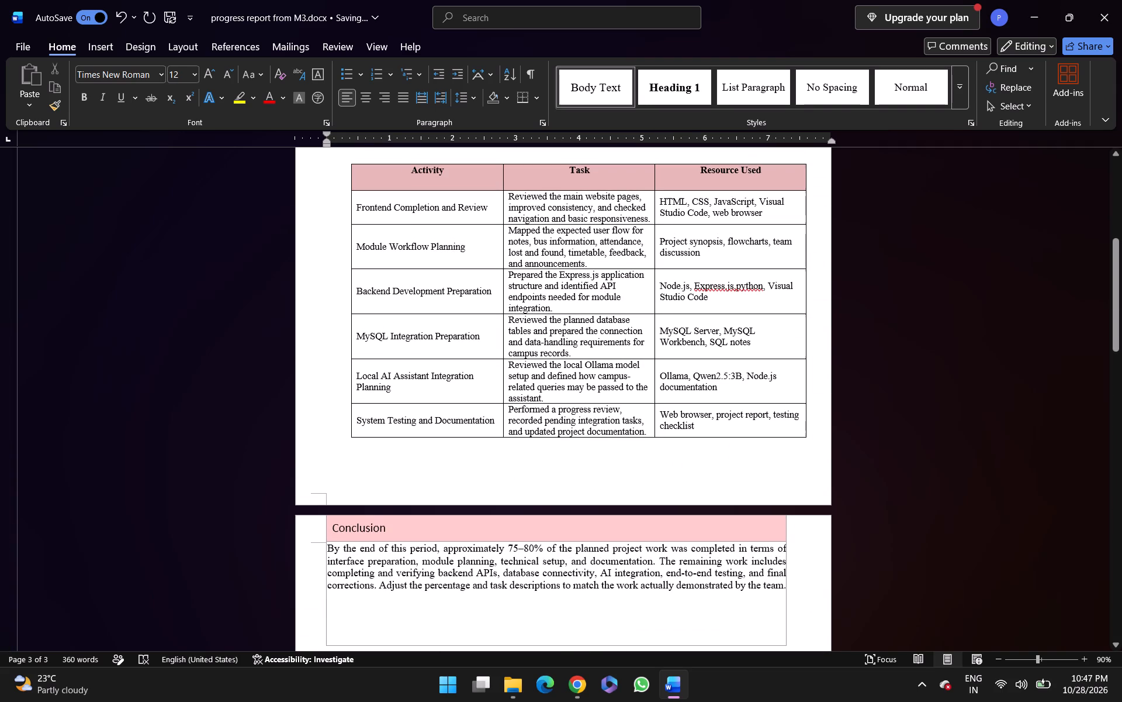
pyautogui.scroll(4, 406, 503)
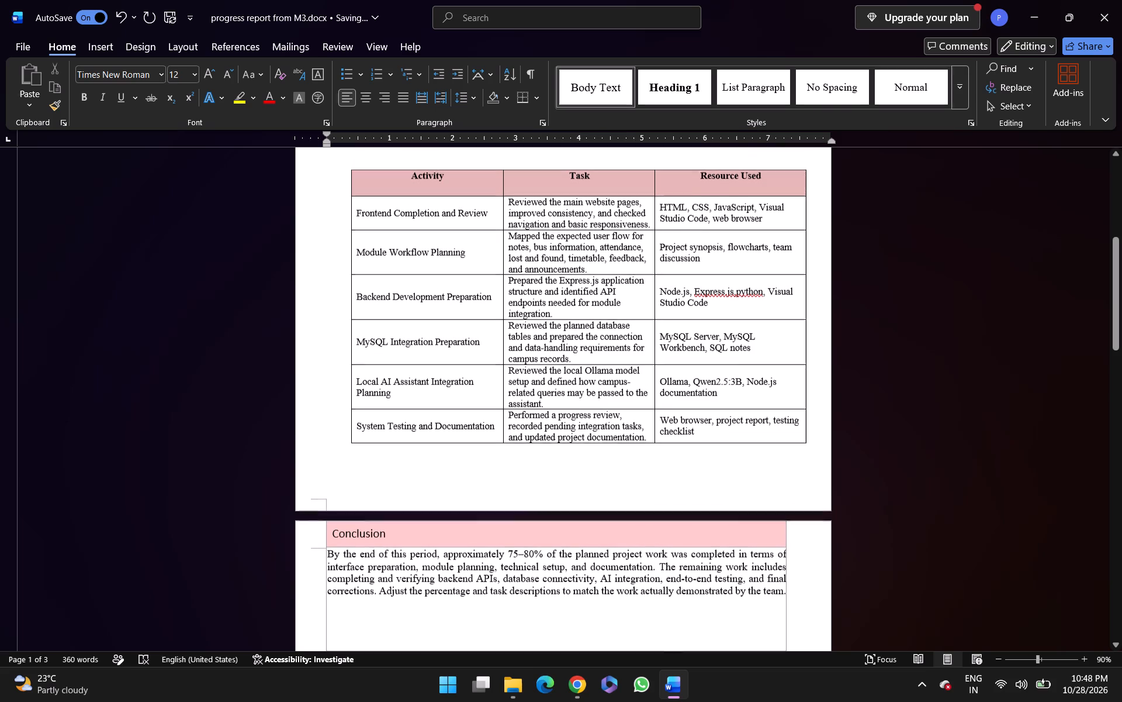
pyautogui.scroll(5, 406, 503)
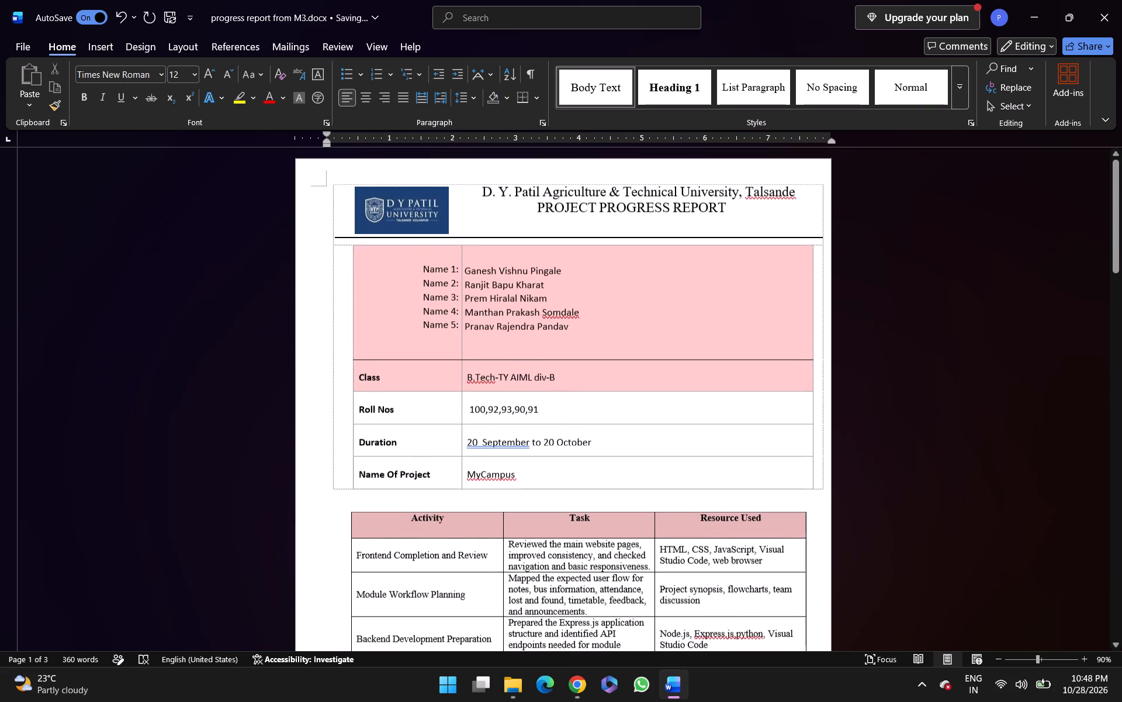
pyautogui.scroll(2, 406, 503)
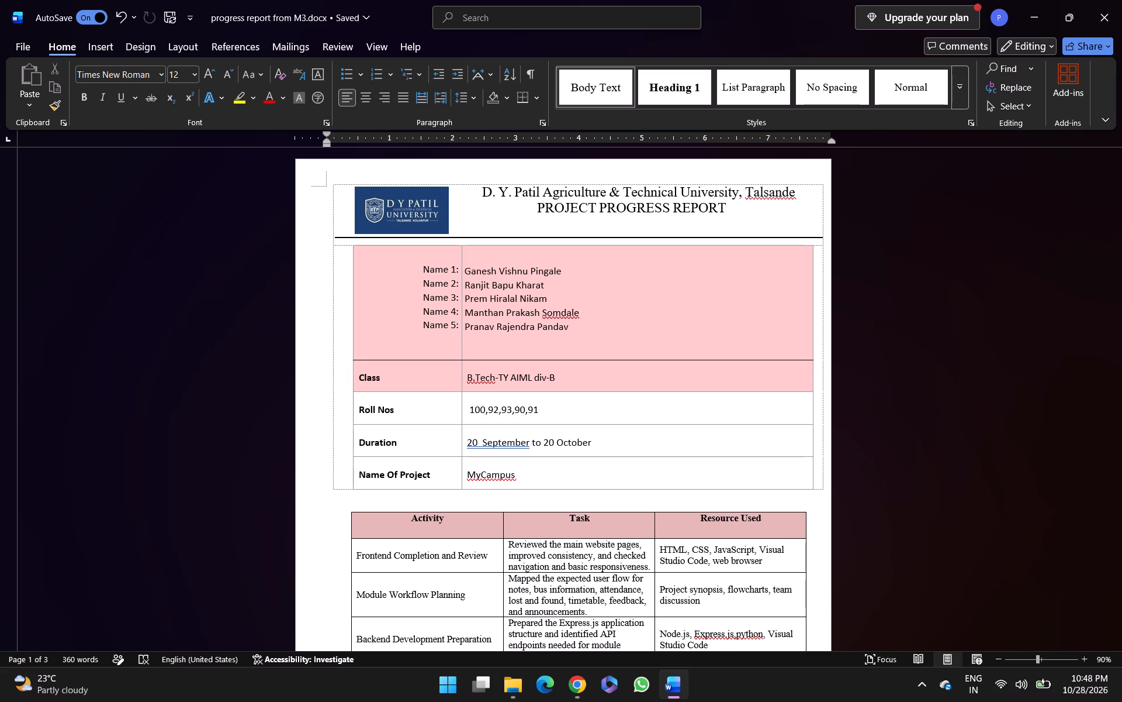
pyautogui.press('F12')
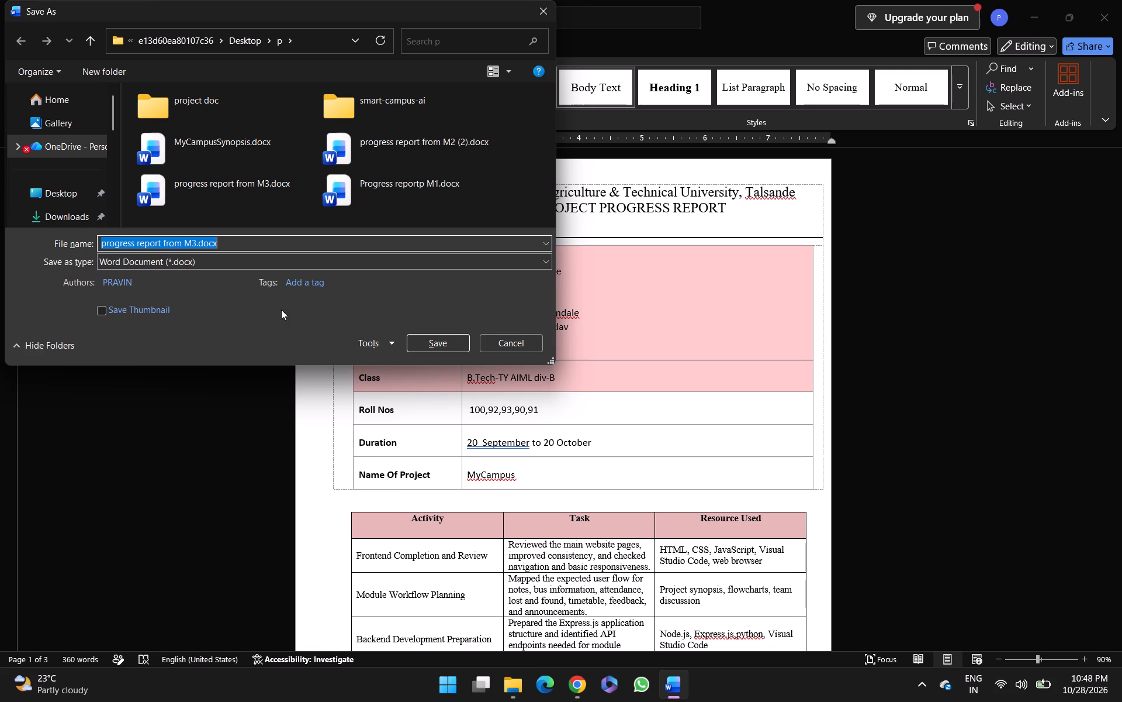
pyautogui.click(207, 263)
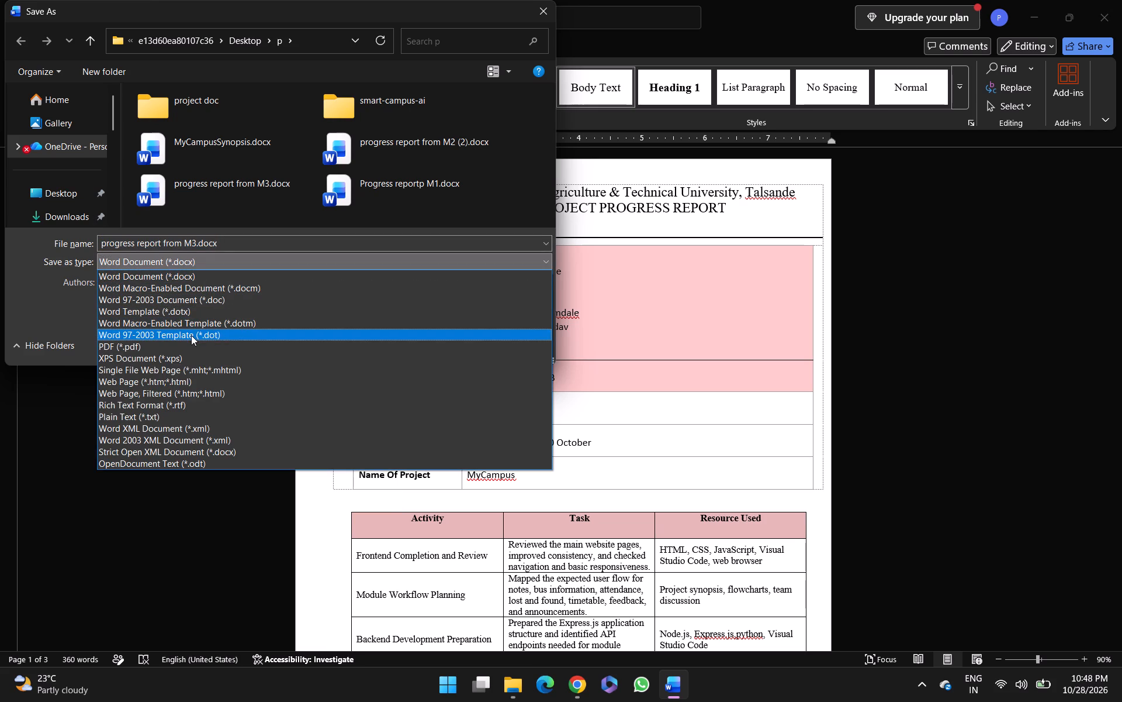
pyautogui.click(187, 346)
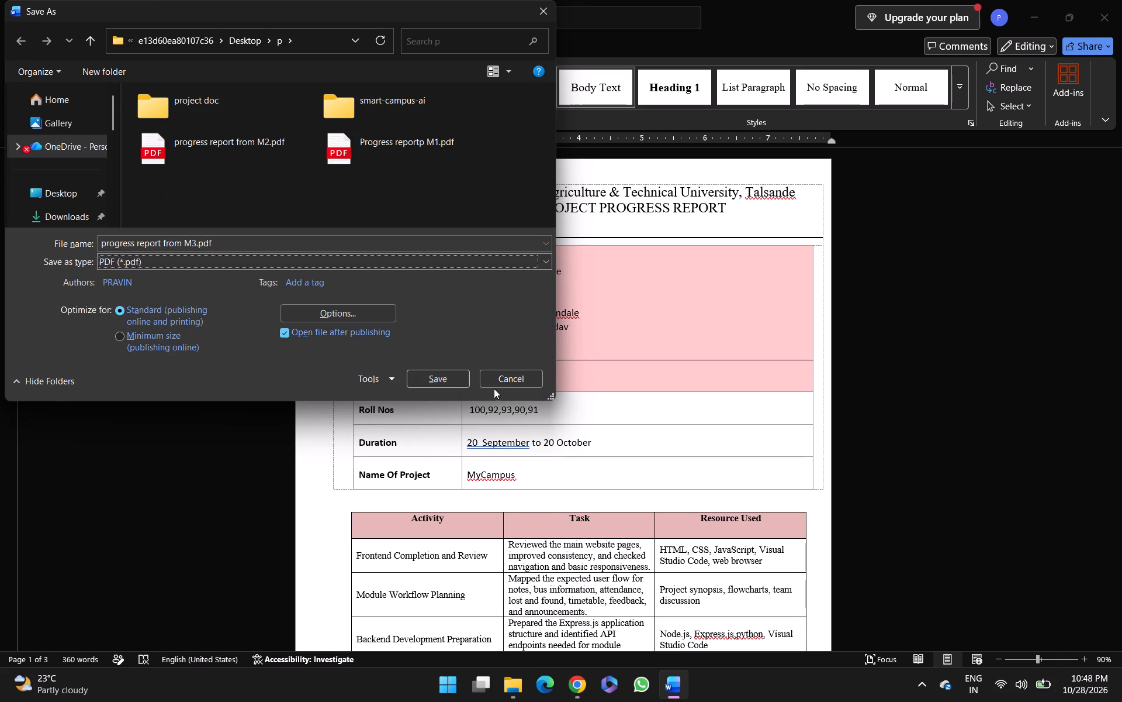
pyautogui.click(438, 379)
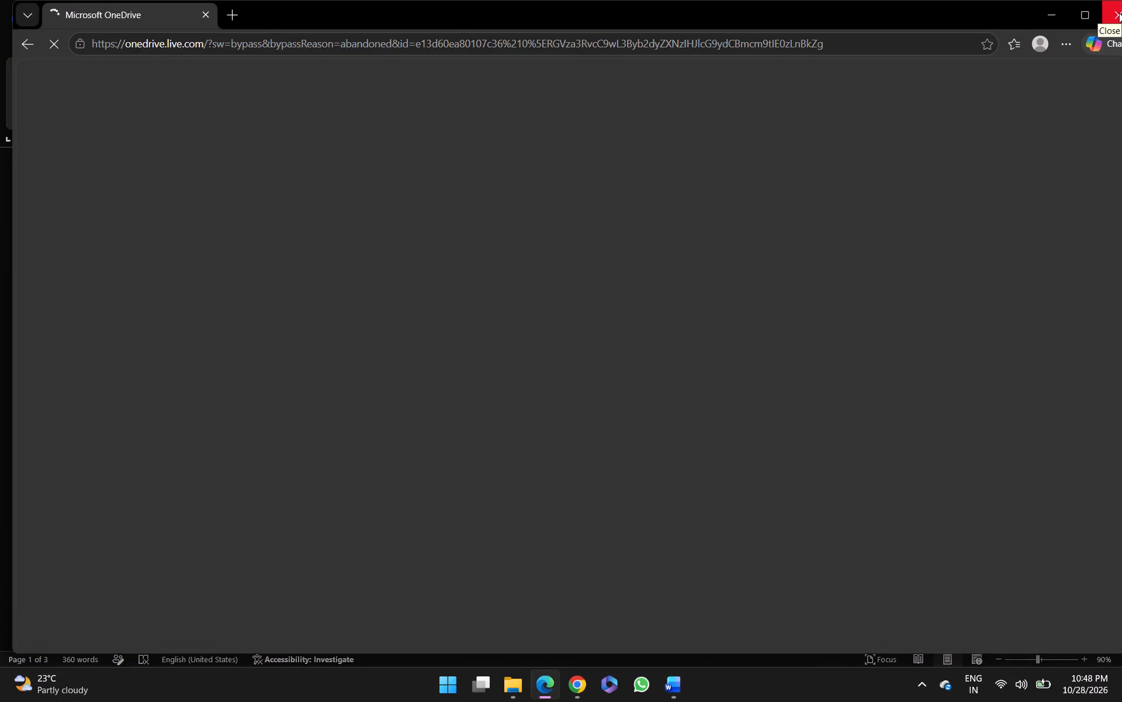
pyautogui.click(1119, 13)
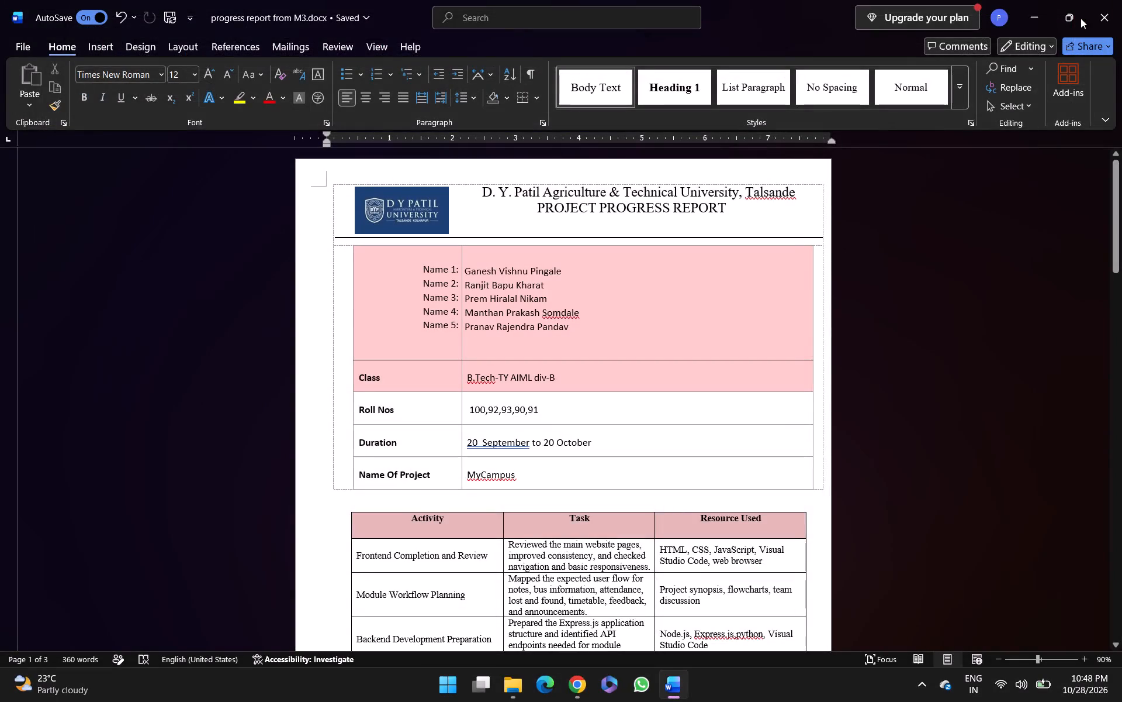
pyautogui.click(1121, 11)
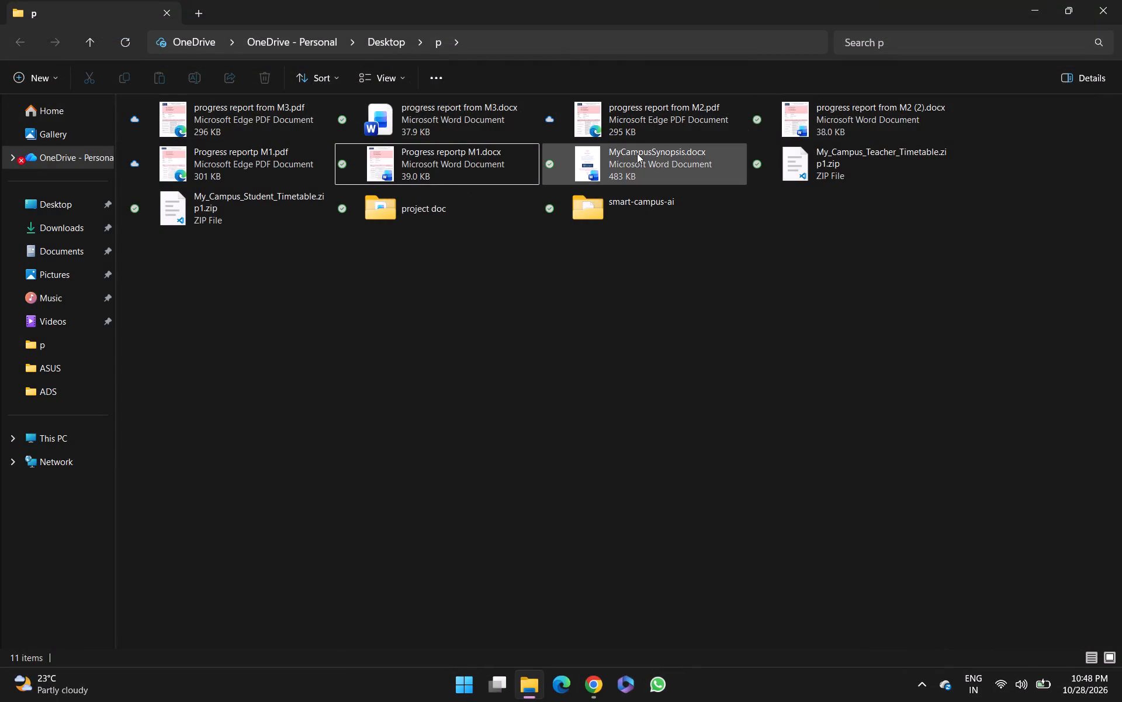
# Open MyCampusSynopsis.docx from folder p.
pyautogui.doubleClick(654, 154)
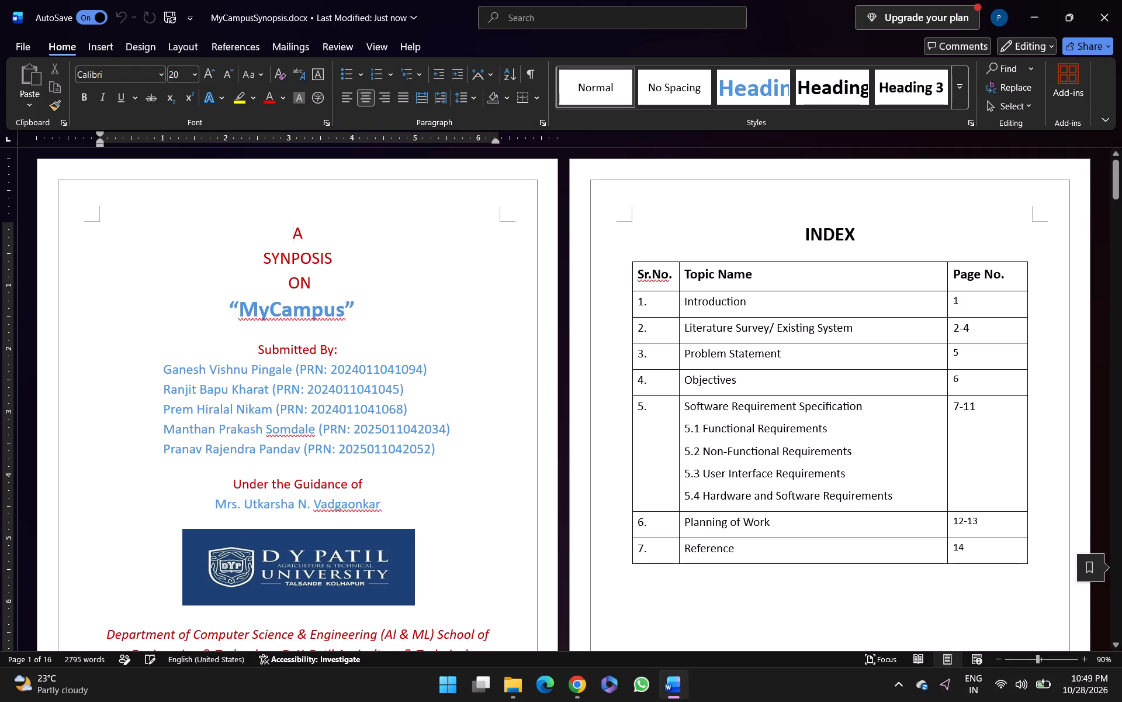
# Apply a Box page border with a solid ½ pt line in automatic colour to the whole synopsis document.
pyautogui.scroll(-2, 451, 367)
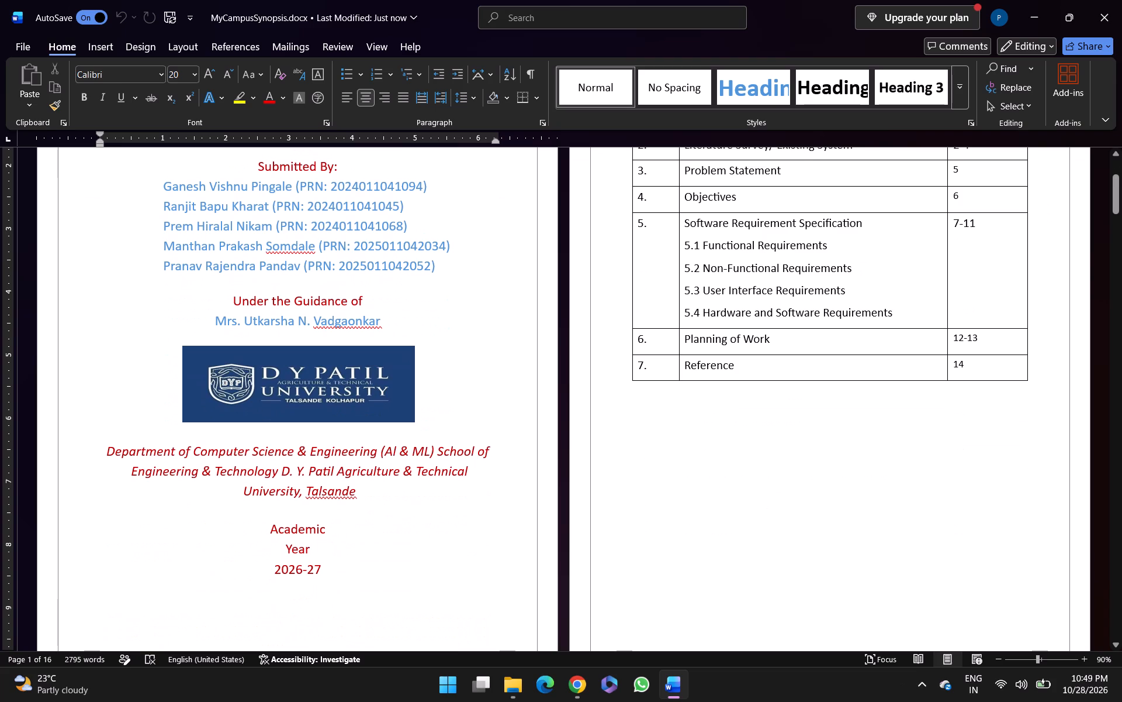
pyautogui.scroll(-2, 451, 367)
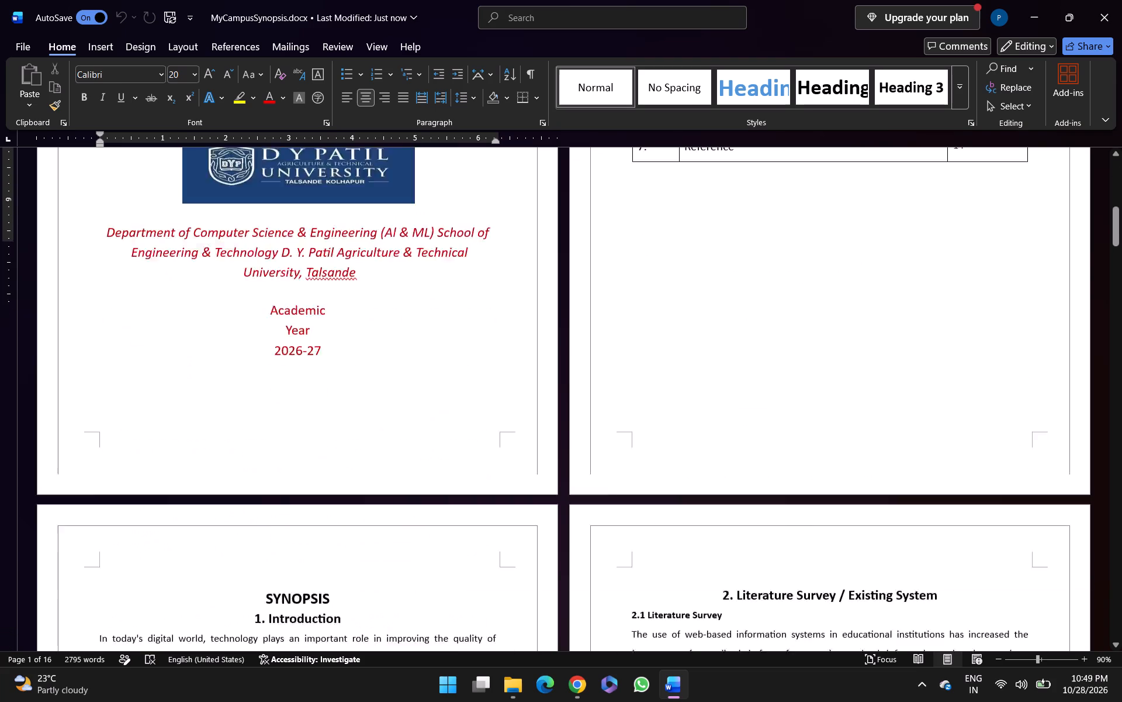
pyautogui.scroll(-5, 451, 367)
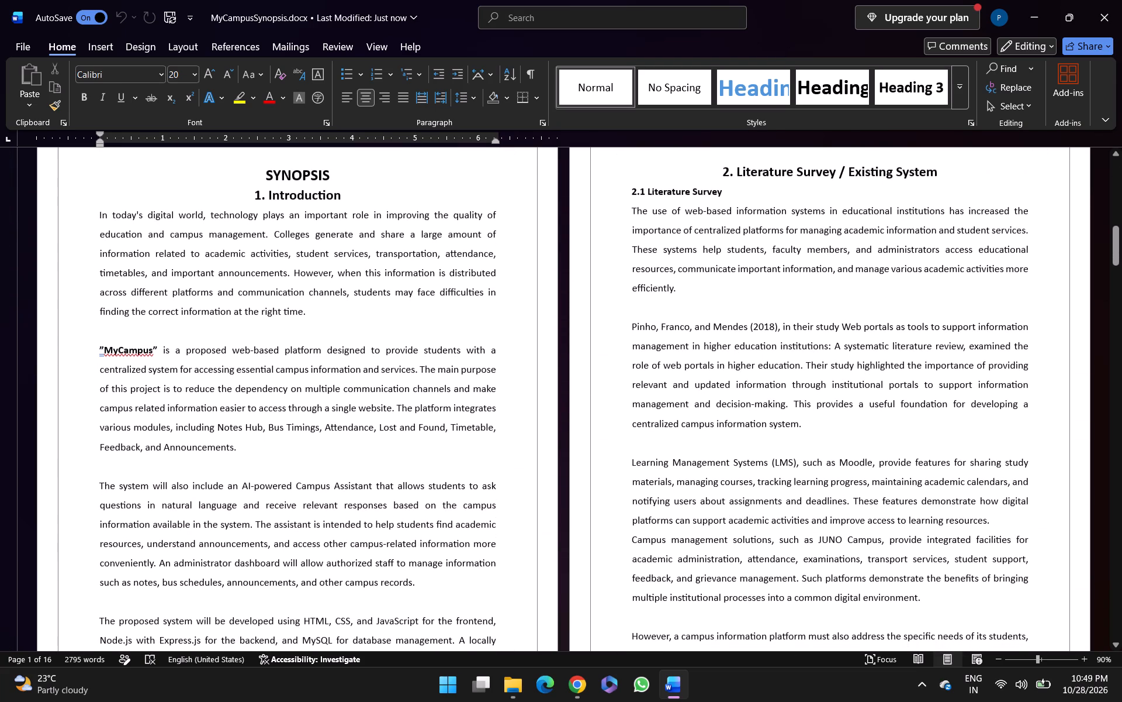
pyautogui.scroll(-5, 451, 367)
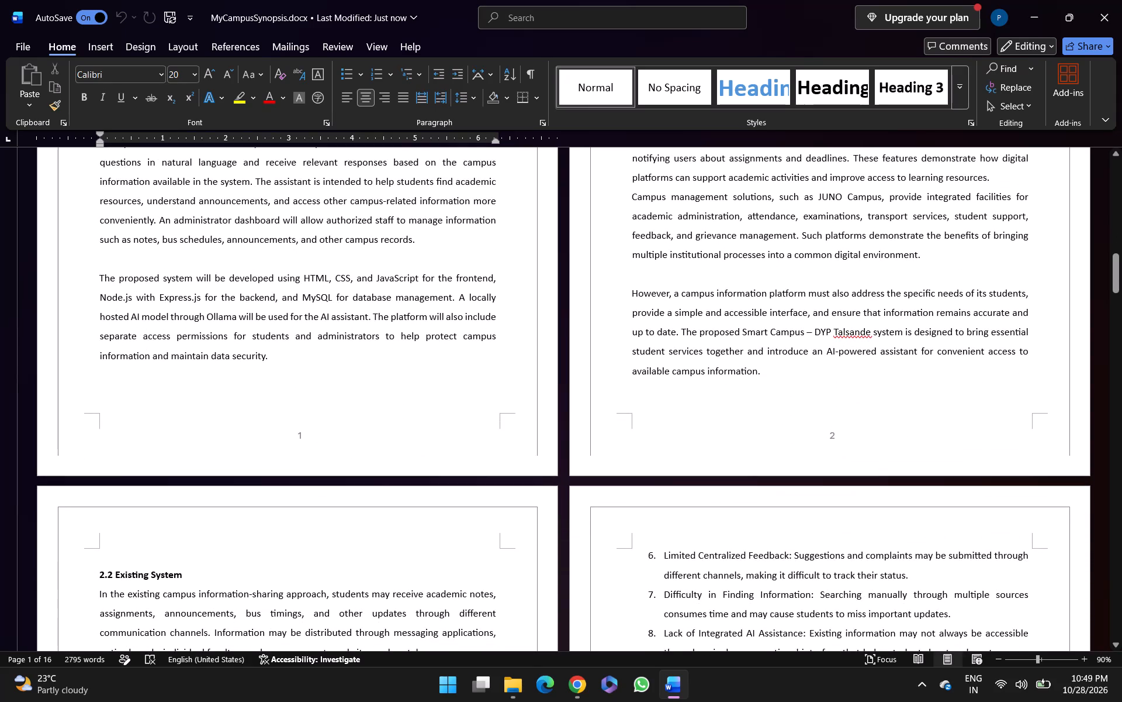
pyautogui.scroll(7, 451, 367)
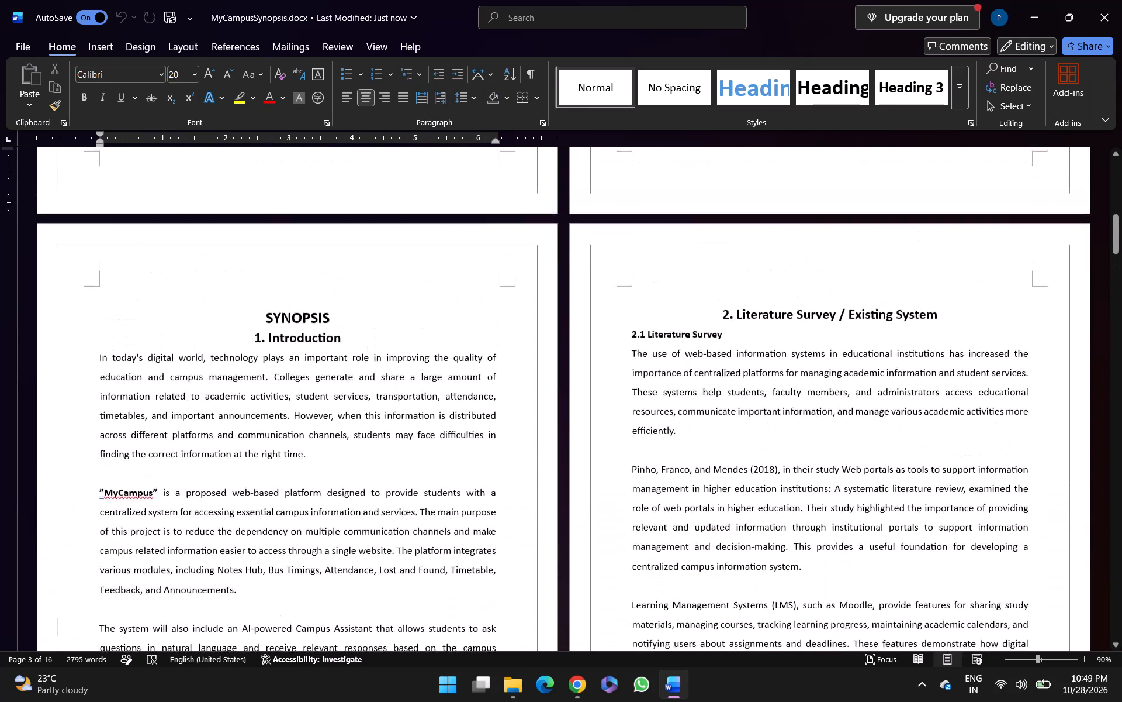
pyautogui.scroll(1, 451, 367)
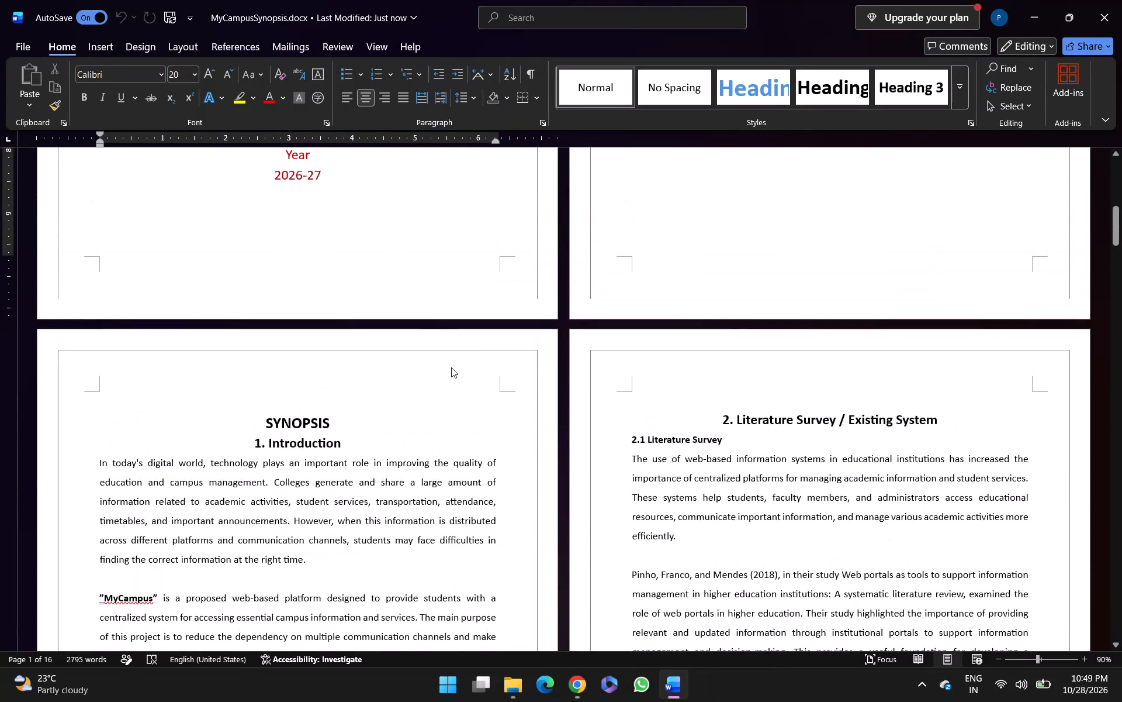
pyautogui.click(334, 278)
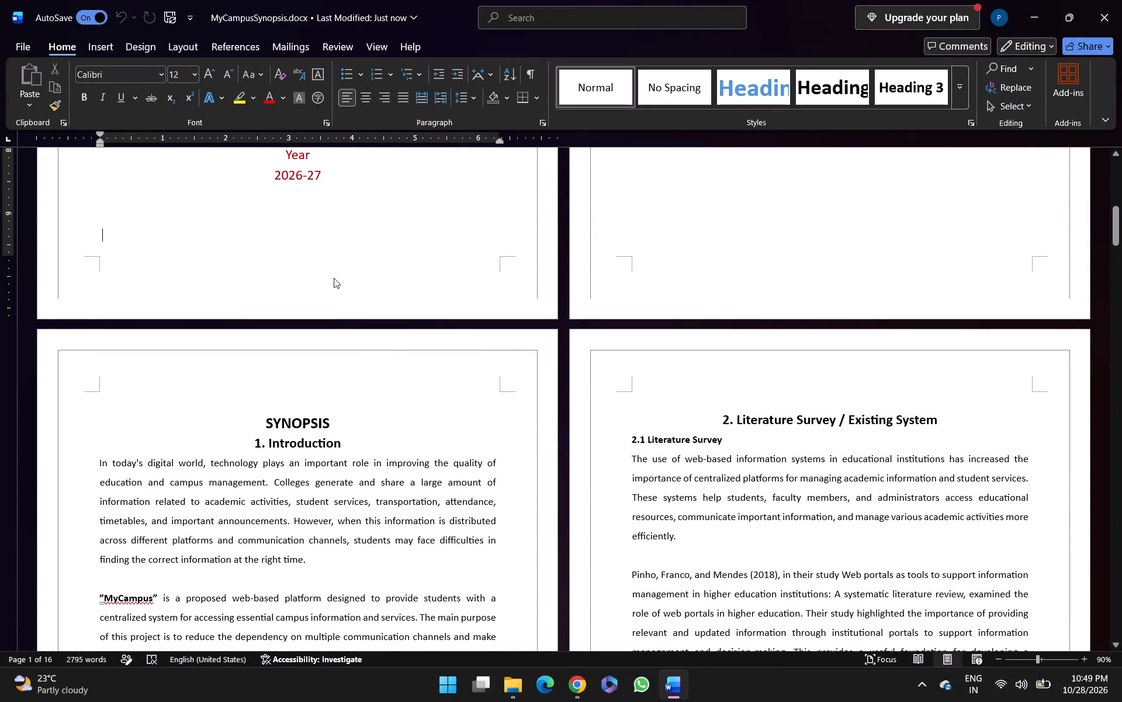
pyautogui.click(144, 37)
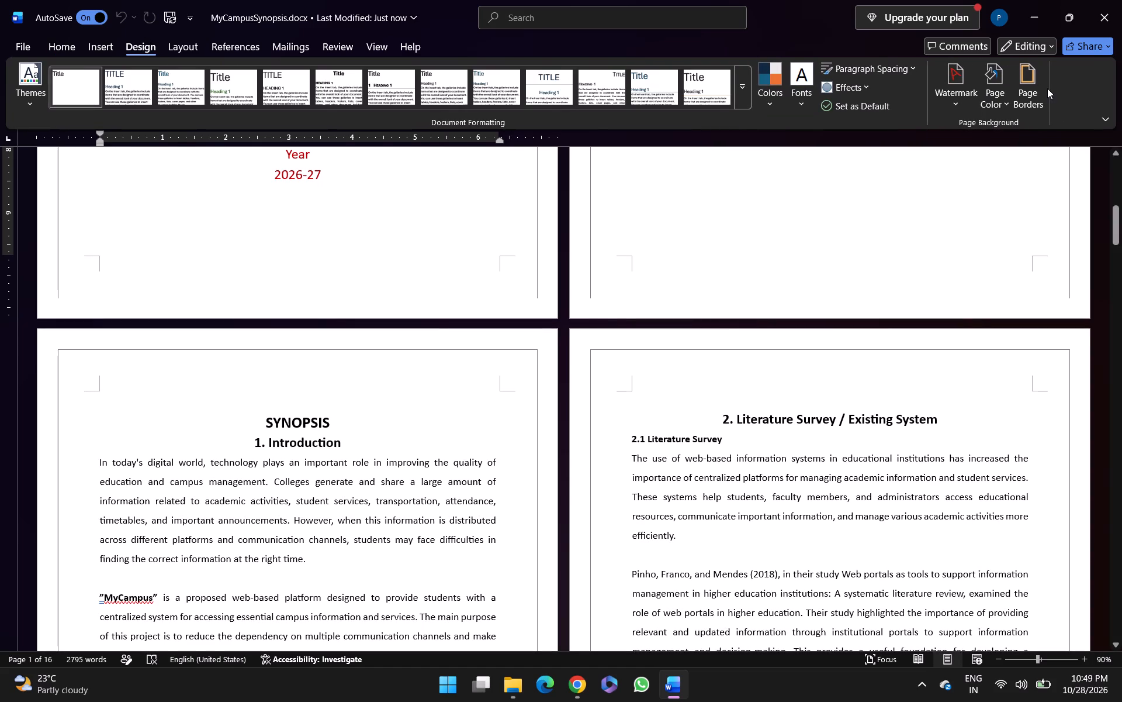
pyautogui.click(1030, 78)
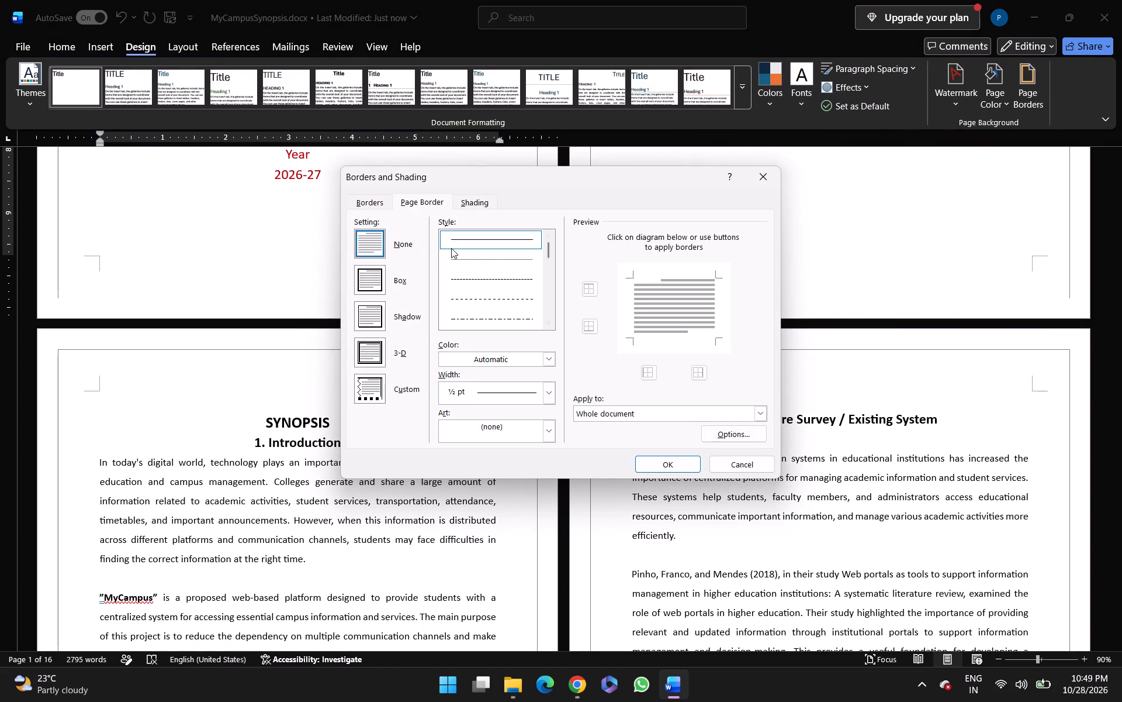
pyautogui.click(368, 271)
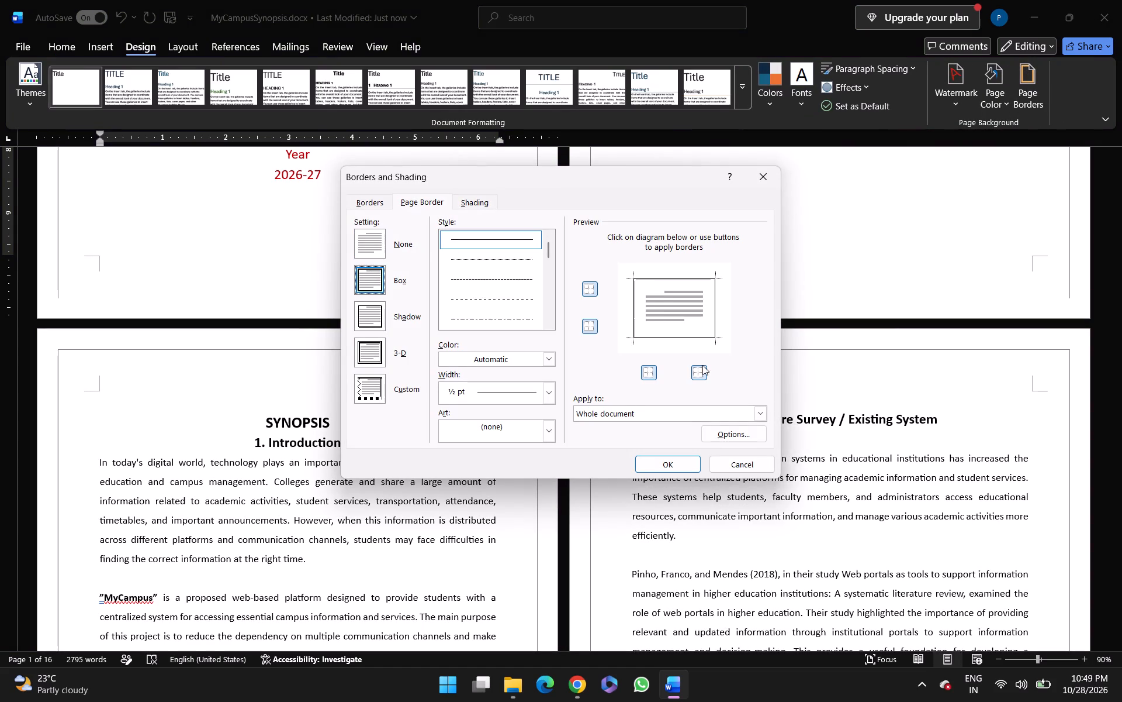
pyautogui.click(663, 469)
# Check the page borders and layout of the synopsis from the cover page through the Problem Statement and Objectives pages.
pyautogui.scroll(-6, 663, 469)
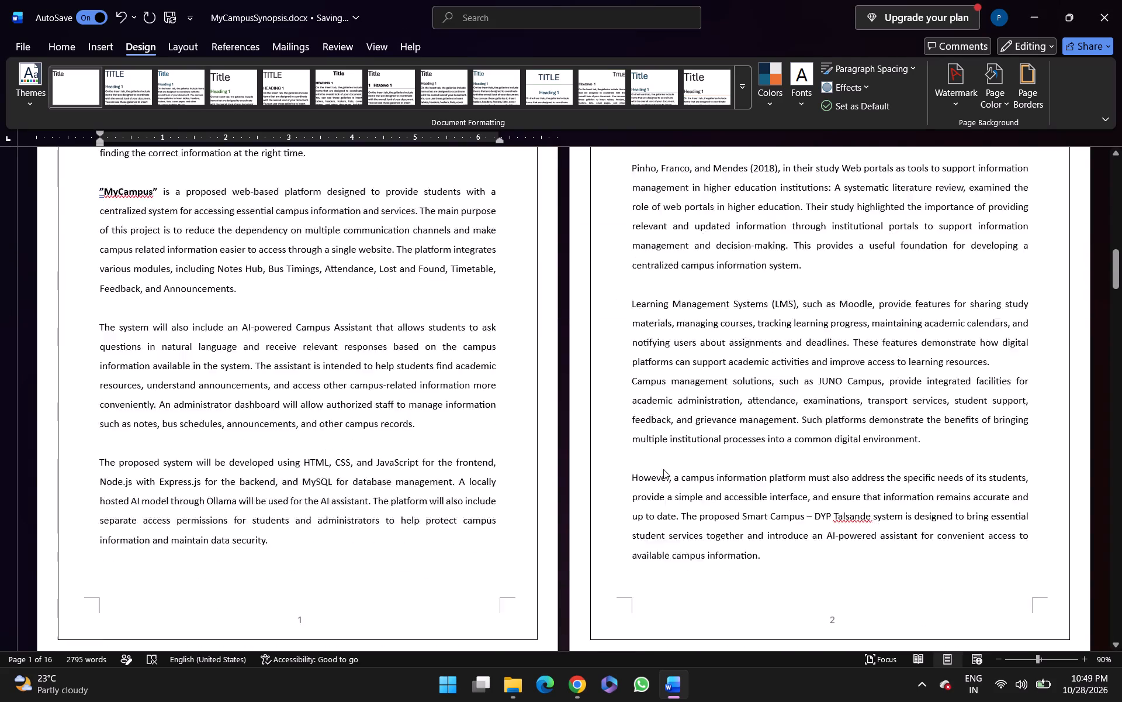
pyautogui.scroll(-2, 663, 469)
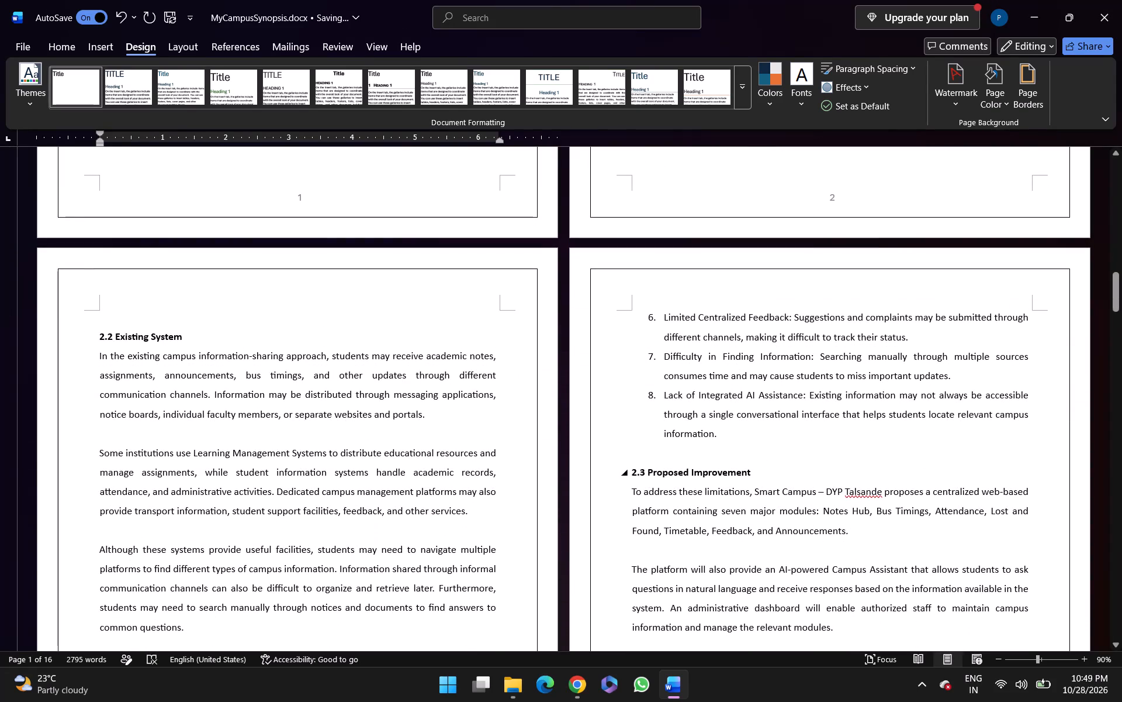
pyautogui.scroll(-4, 663, 469)
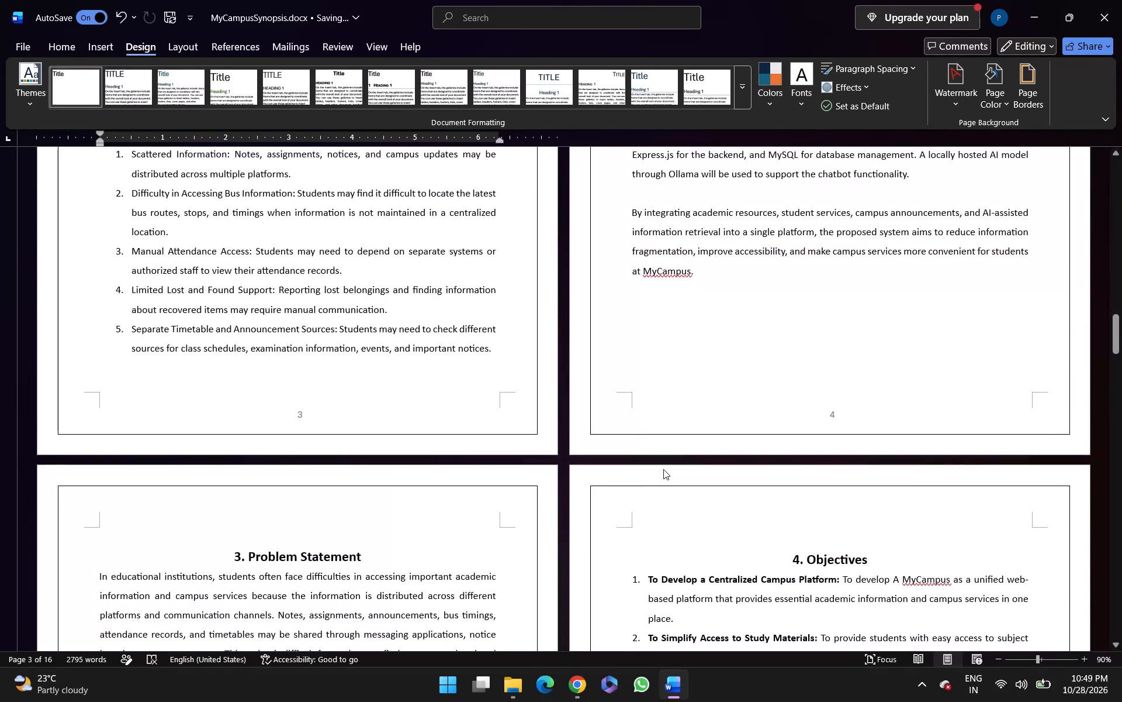
pyautogui.scroll(-2, 663, 469)
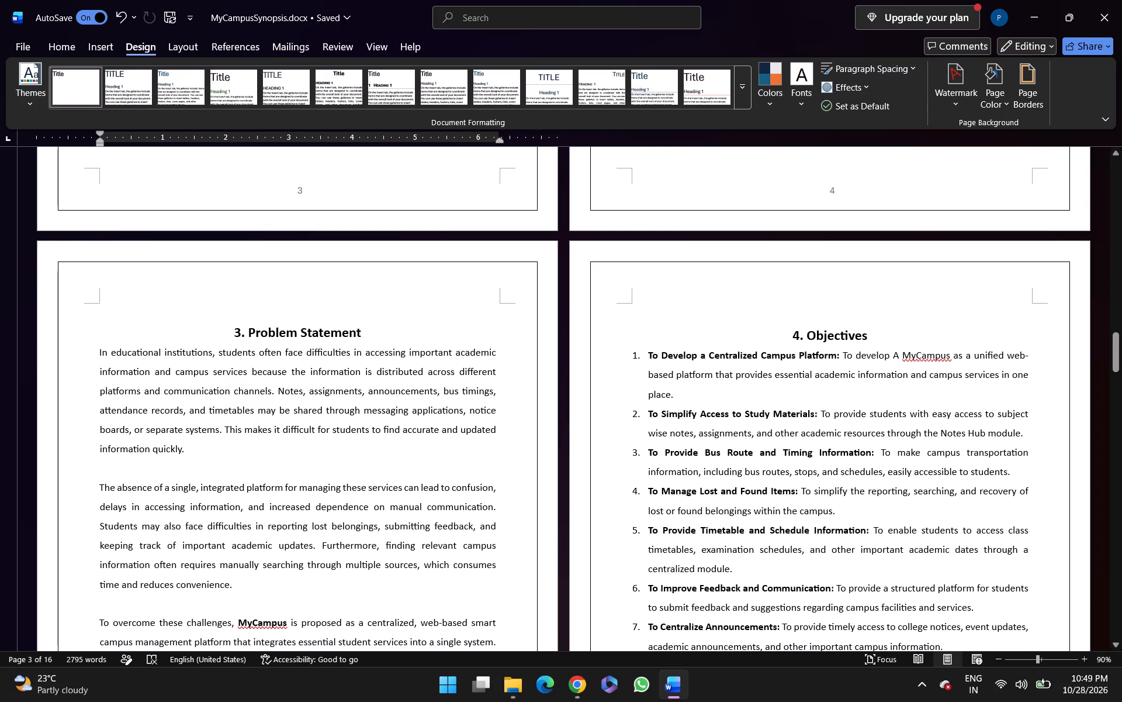
pyautogui.click(238, 309)
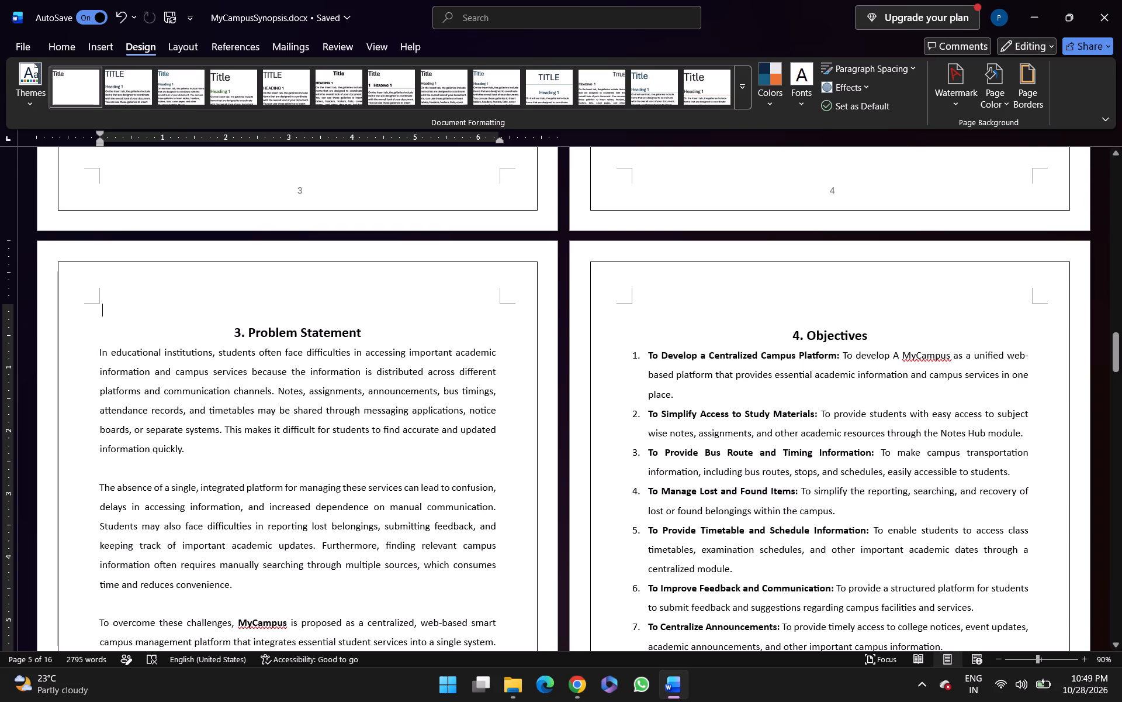
pyautogui.scroll(7, 238, 309)
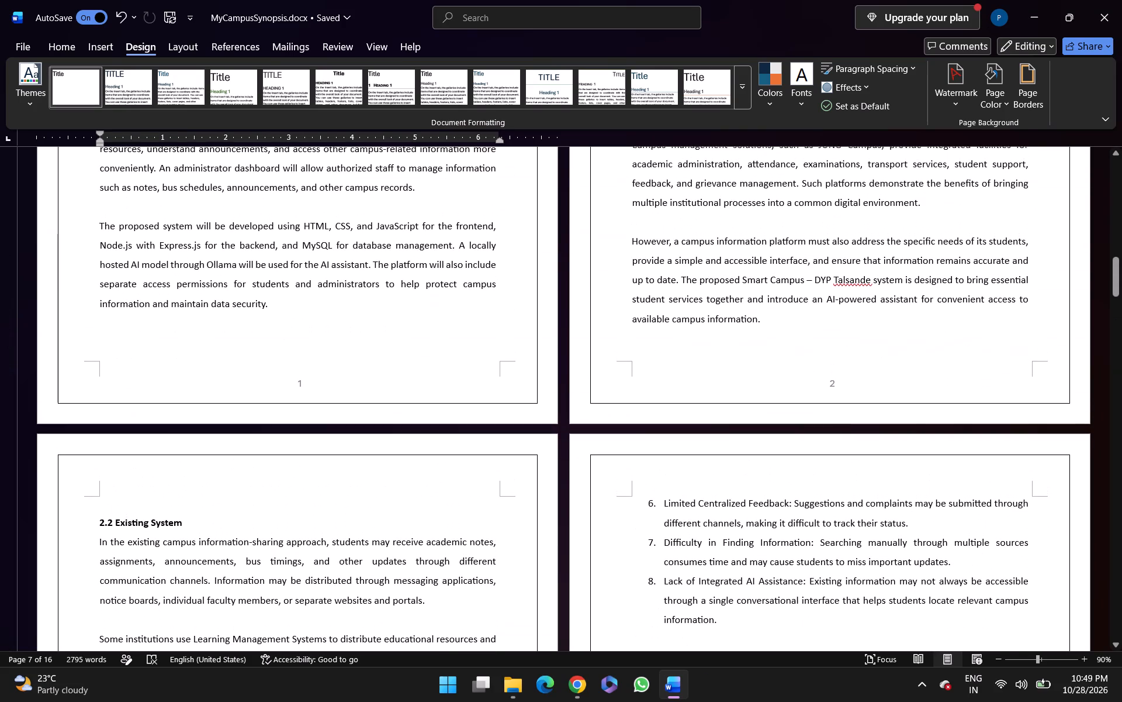
pyautogui.scroll(7, 238, 309)
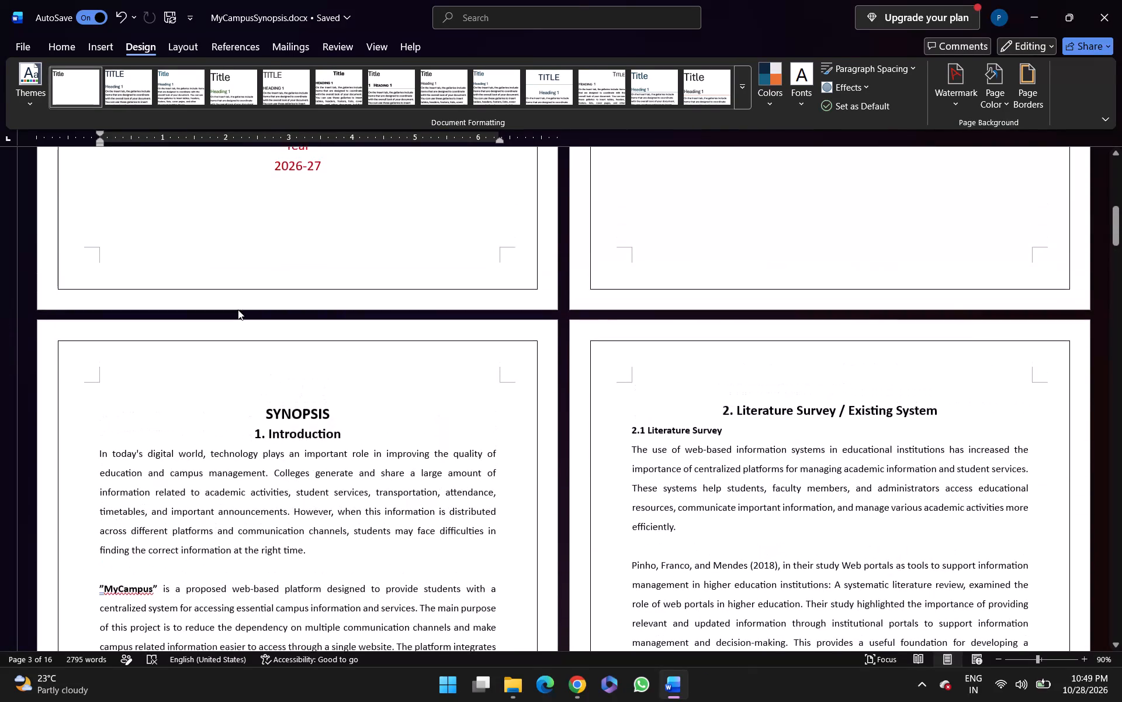
pyautogui.scroll(1, 238, 309)
pyautogui.hscroll(1, 238, 309)
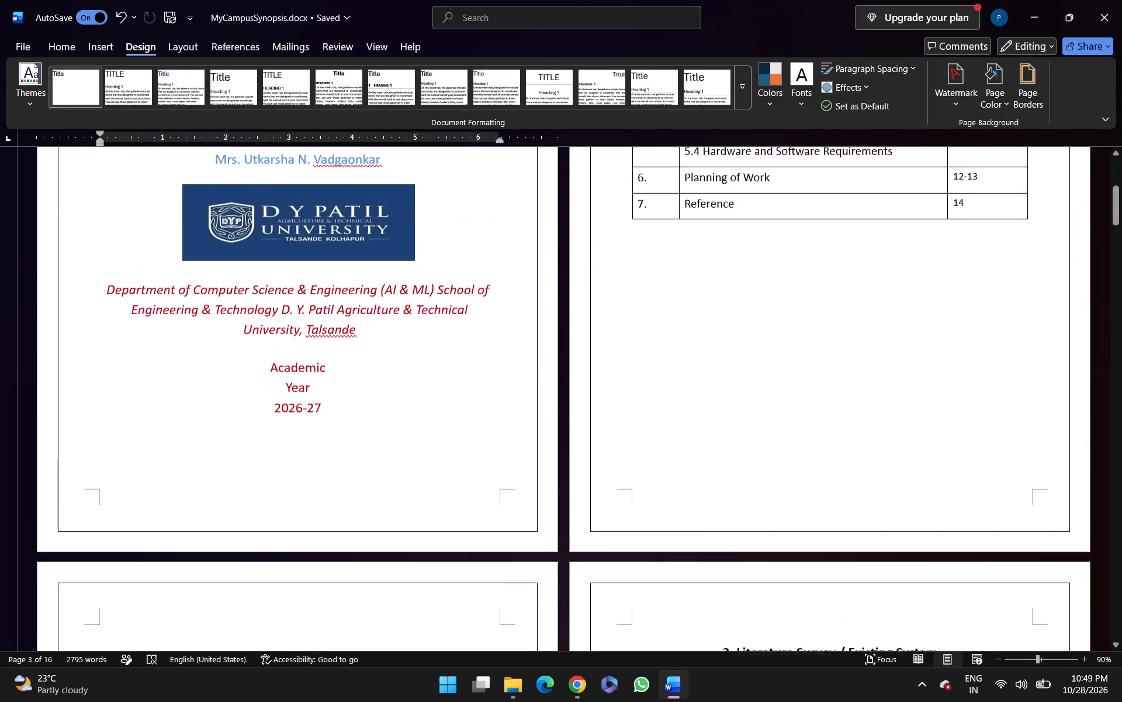
pyautogui.hscroll(1, 238, 309)
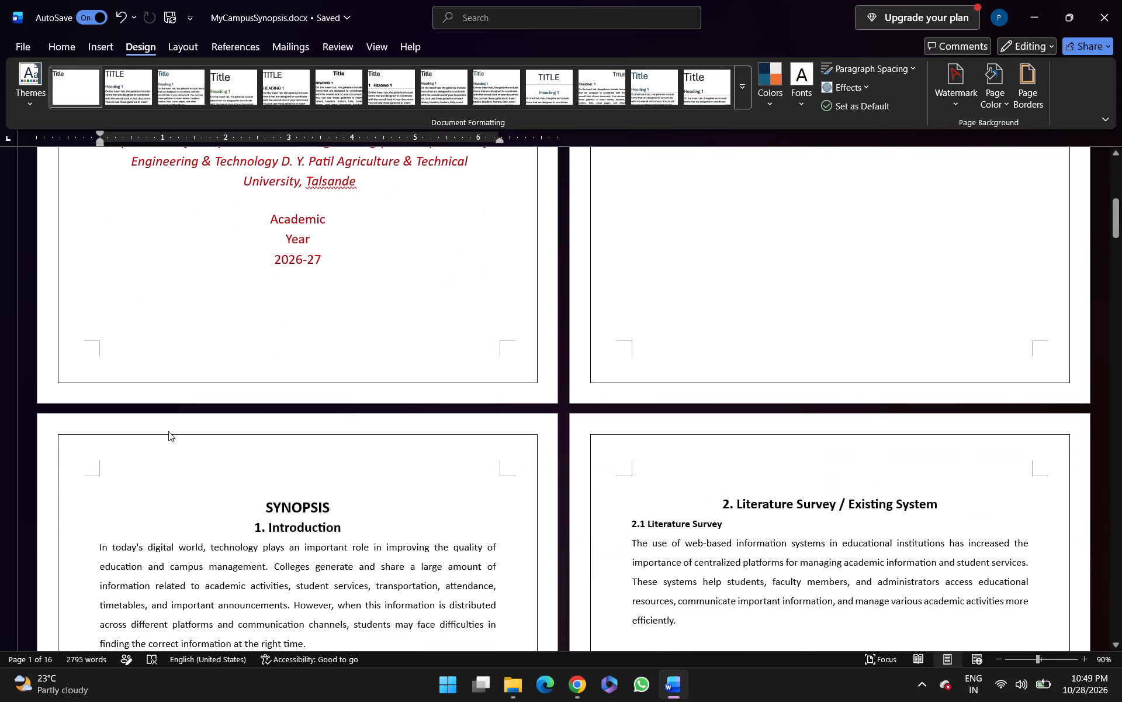
# Remove the blank line above the SYNOPSIS heading at the start of the Introduction page.
pyautogui.click(177, 486)
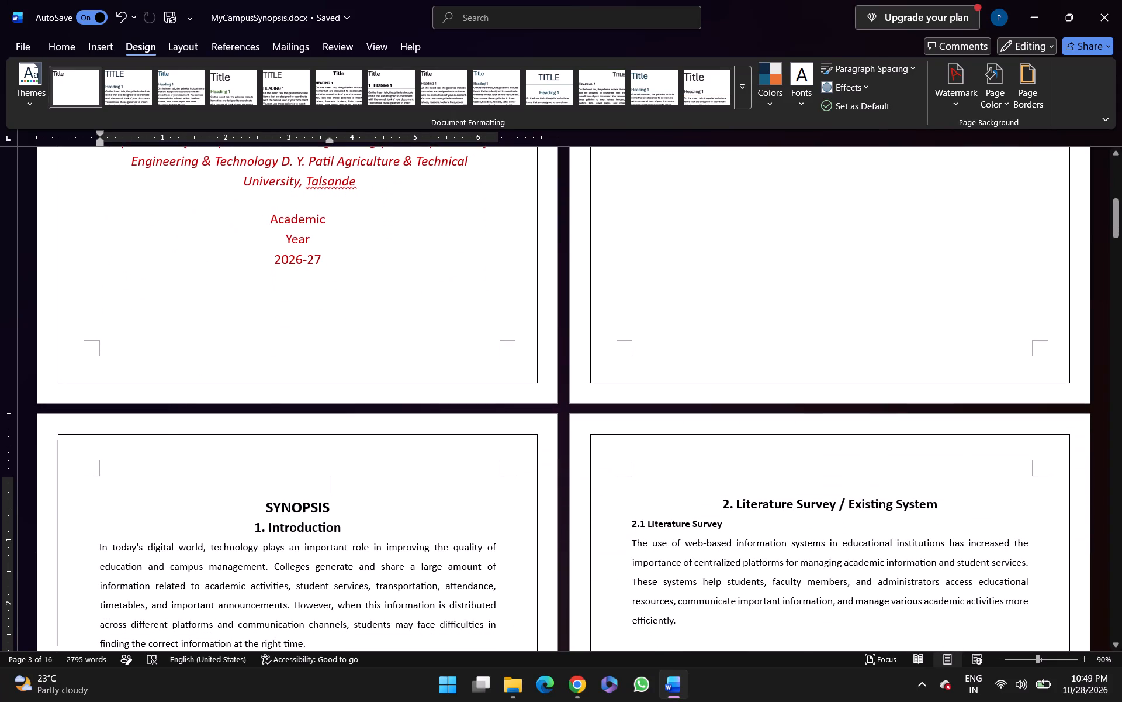
pyautogui.press('BackSpace')
pyautogui.press('BackSpace')
pyautogui.press('BackSpace')
pyautogui.press('BackSpace')
pyautogui.press('BackSpace')
pyautogui.press('BackSpace')
pyautogui.press('BackSpace')
pyautogui.press('BackSpace')
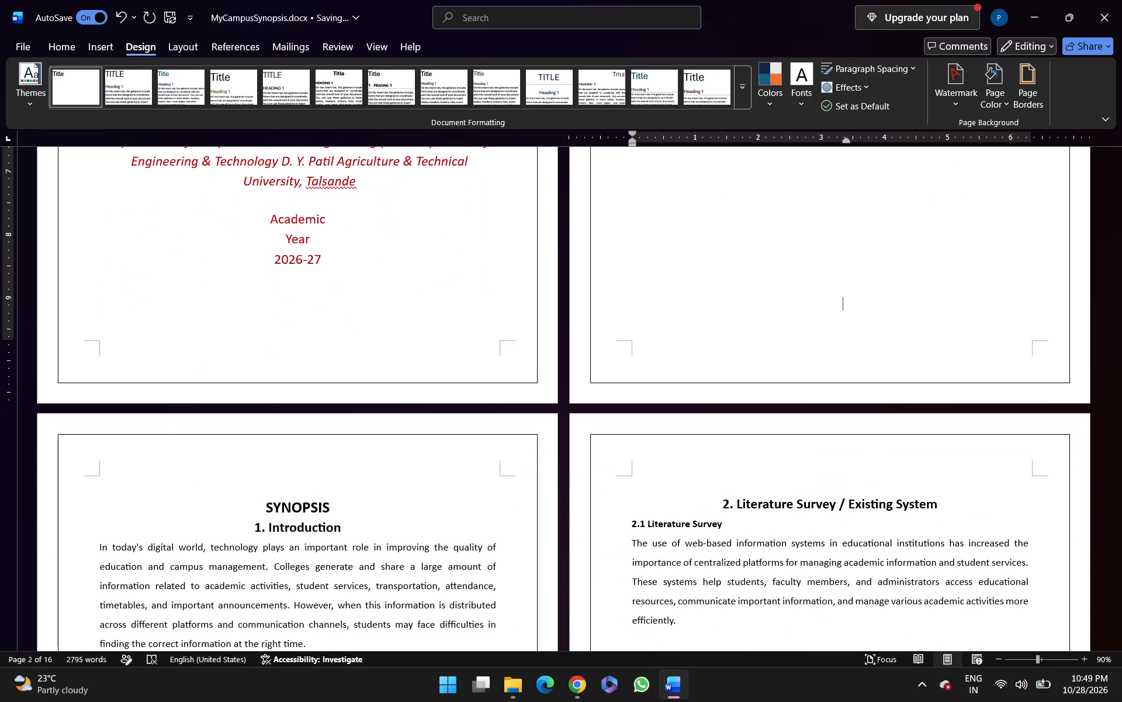
pyautogui.press('Delete')
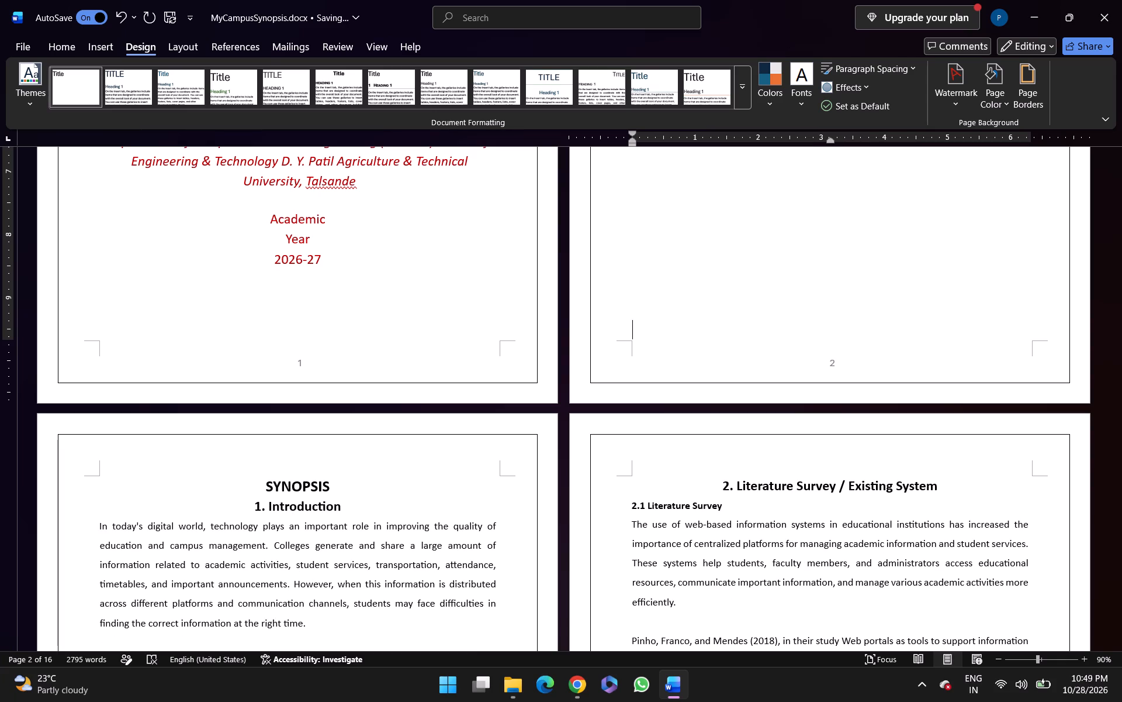
# Review the layout, tables and page borders from the Introduction through the Software Requirement Specification pages.
pyautogui.scroll(-5, 177, 486)
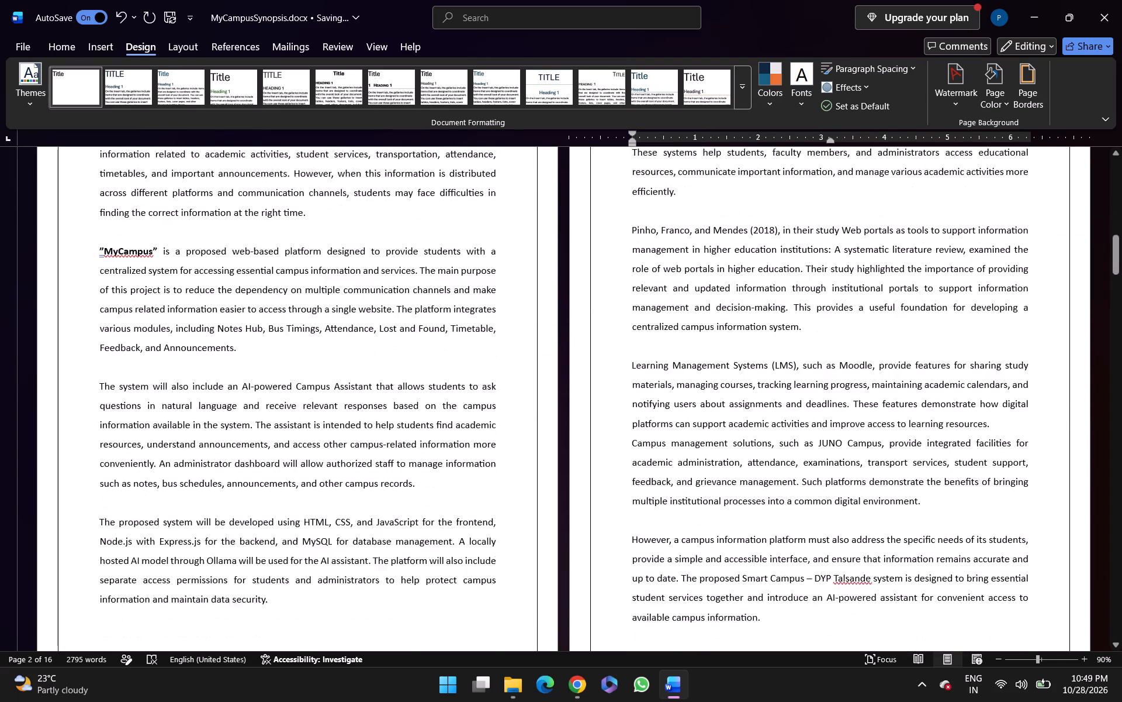
pyautogui.scroll(-4, 177, 486)
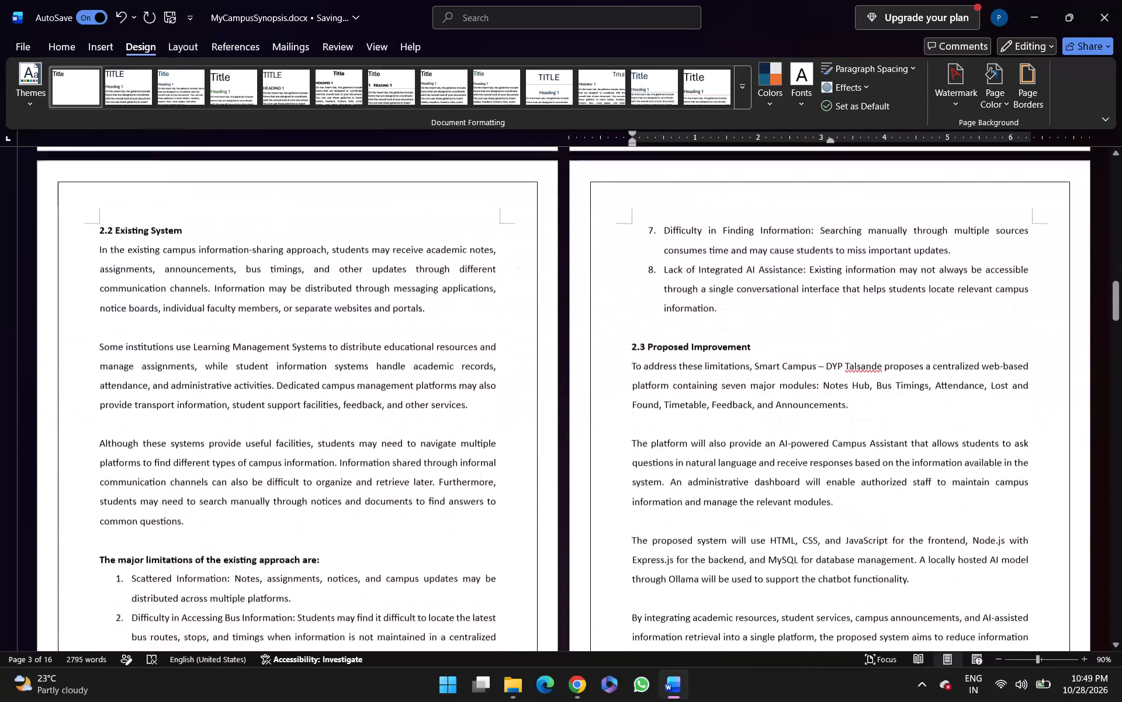
pyautogui.scroll(-3, 177, 486)
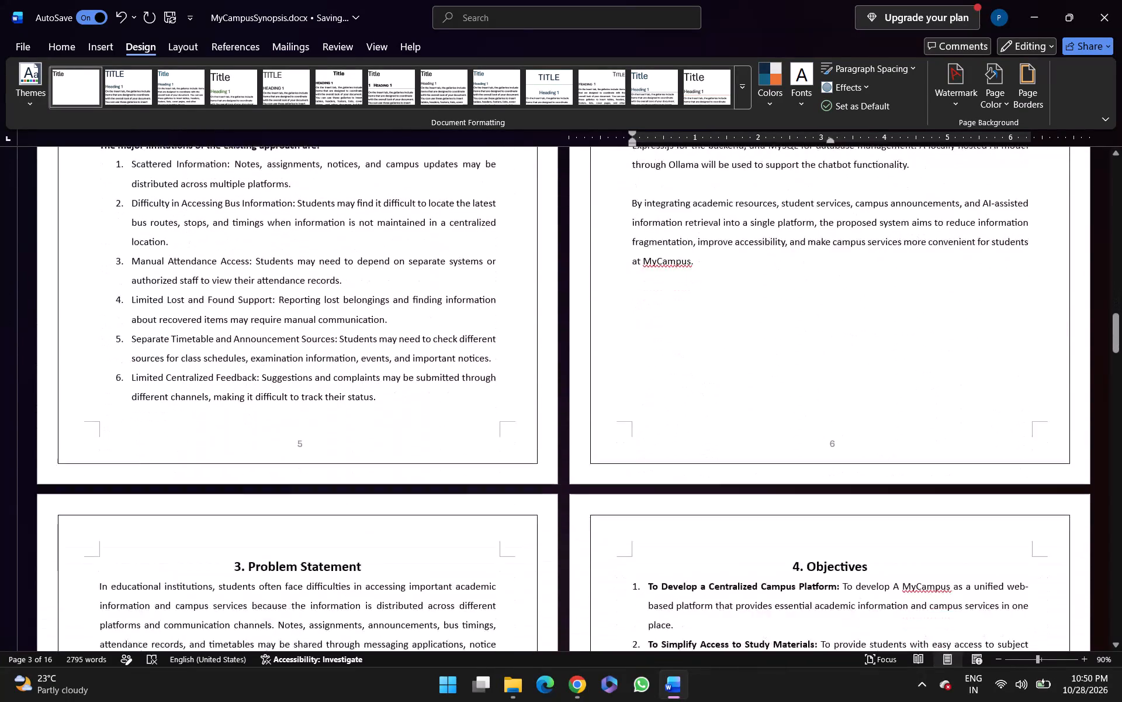
pyautogui.scroll(-8, 177, 486)
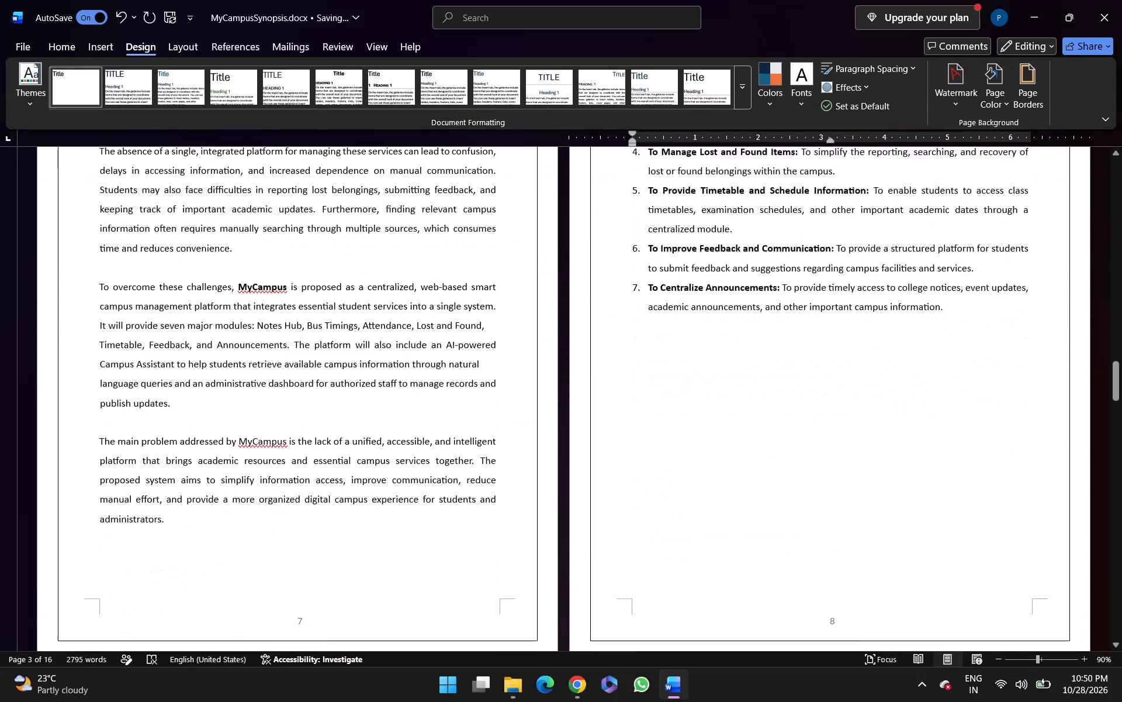
pyautogui.scroll(-5, 177, 486)
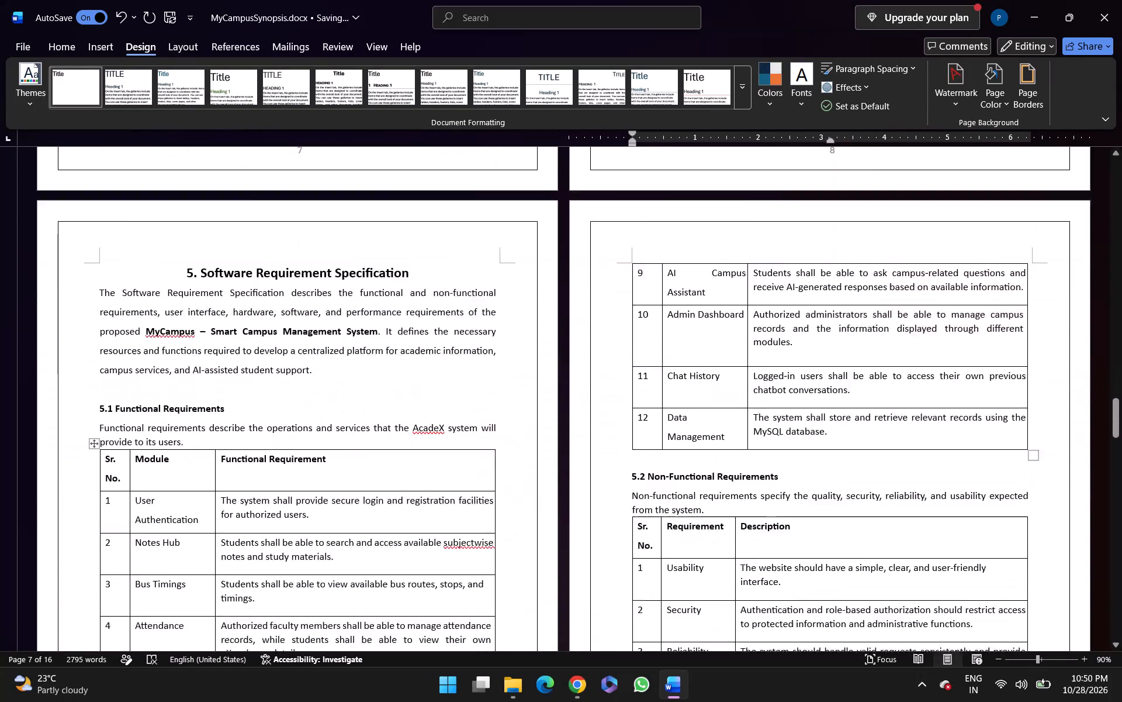
pyautogui.scroll(-7, 177, 486)
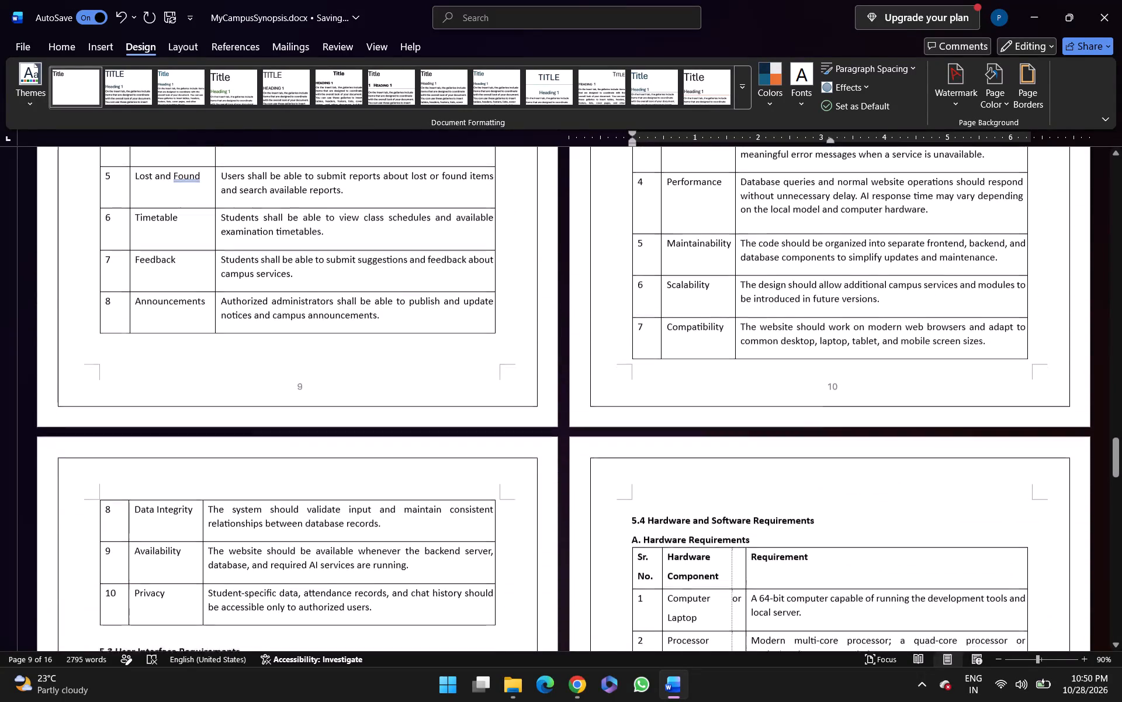
pyautogui.scroll(-5, 177, 486)
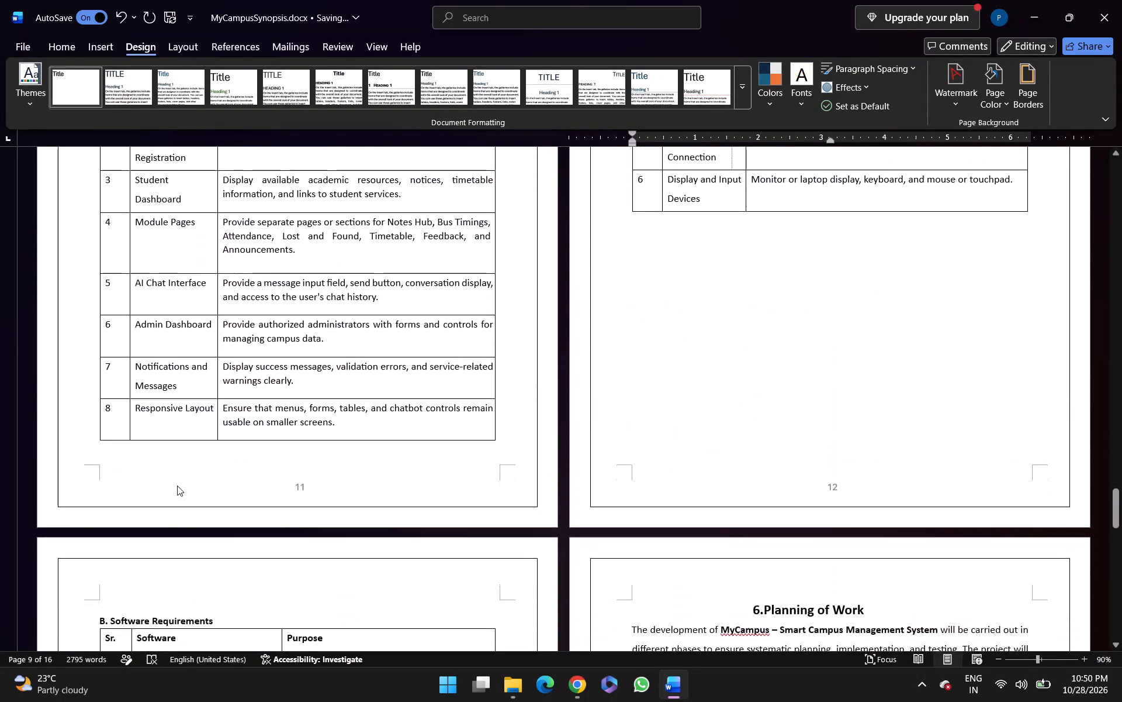
# Centre the heading "6.Planning of Work".
pyautogui.scroll(-3, 177, 486)
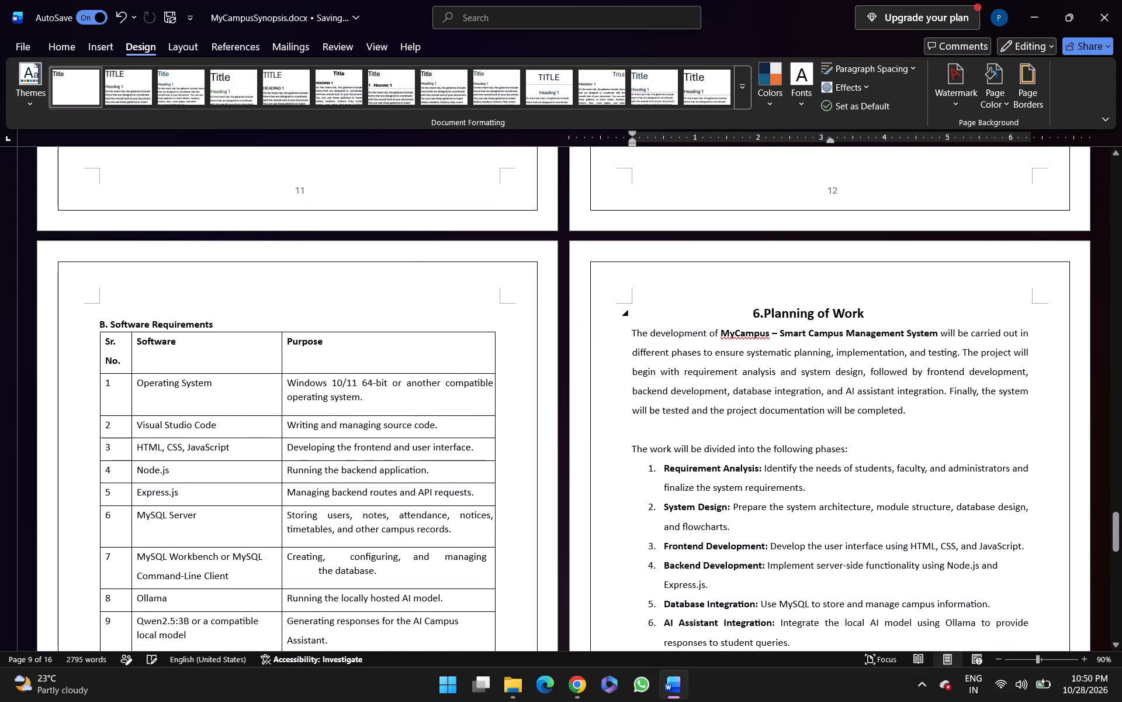
pyautogui.click(873, 312)
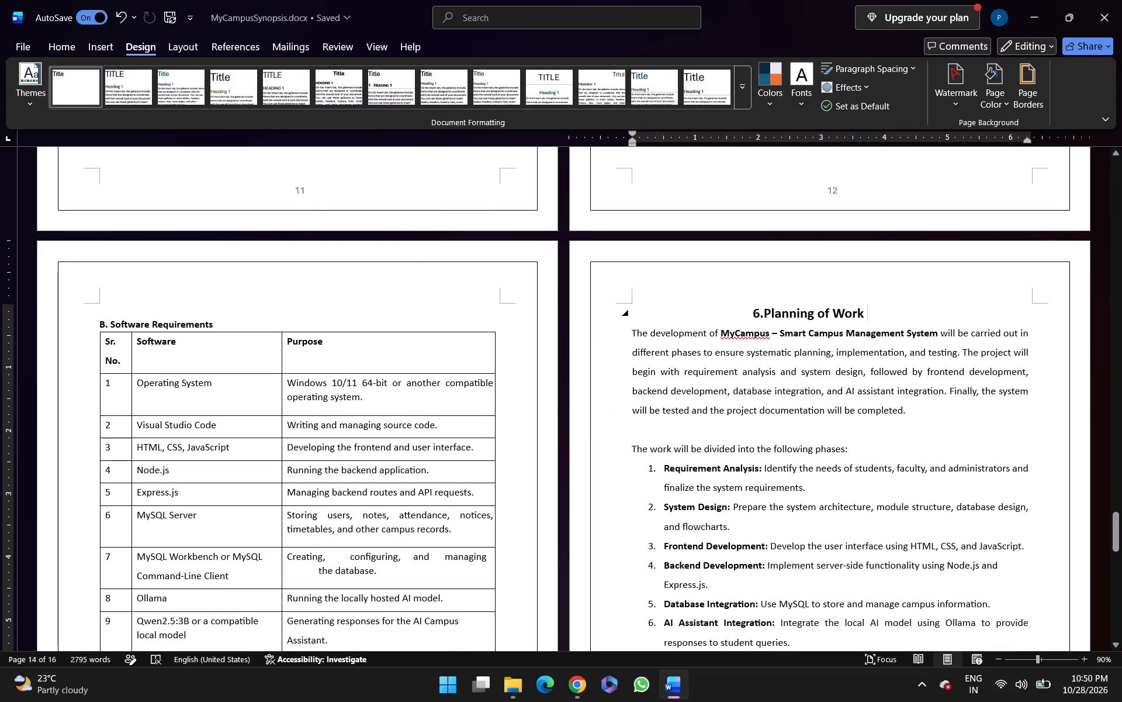
pyautogui.hotkey('ctrl', 'e')
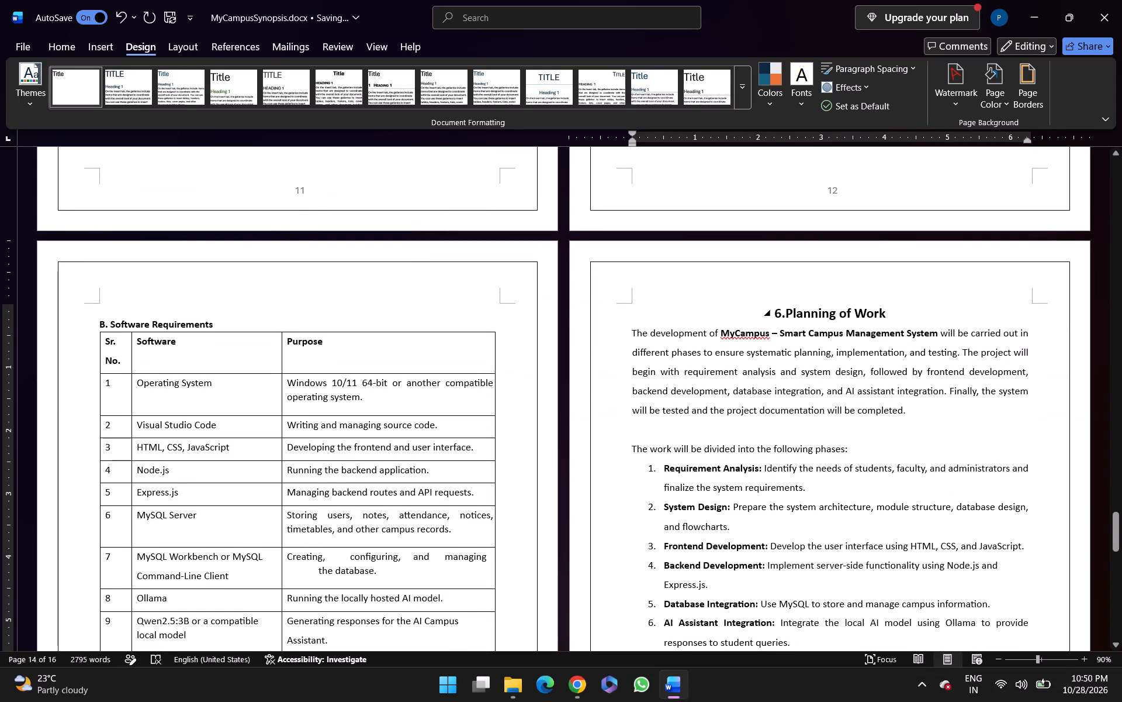
# Review the Planning of Work, pie chart and References pages, and recheck the earlier pages back to the cover and index.
pyautogui.scroll(-4, 873, 312)
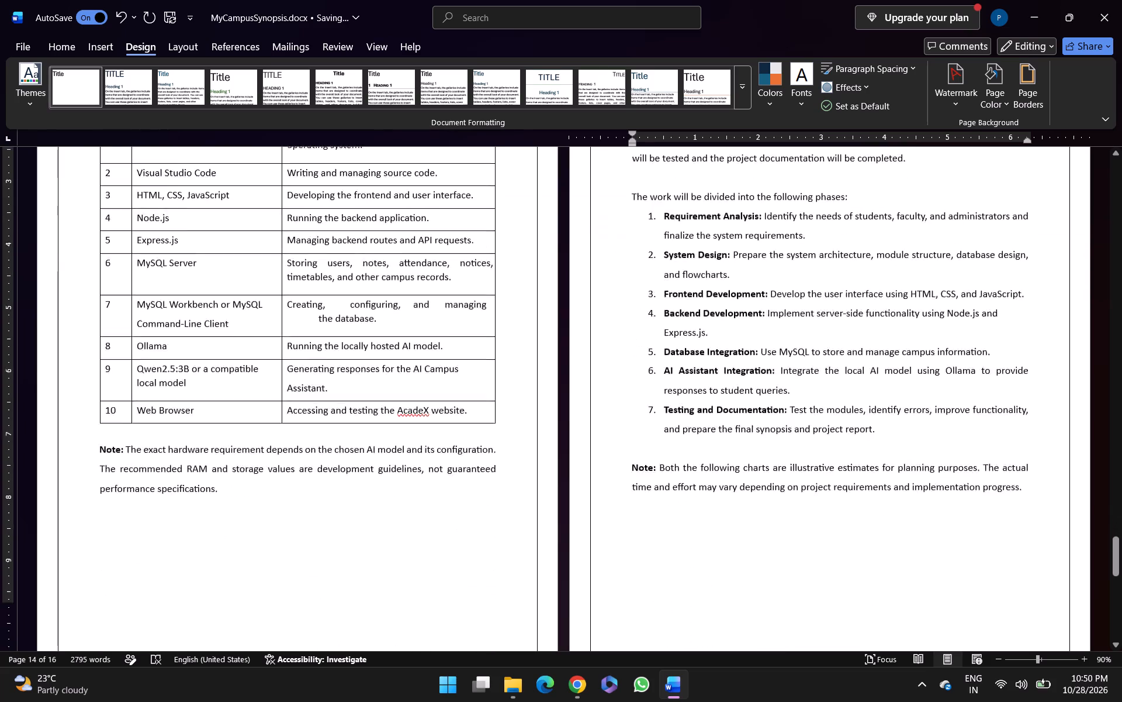
pyautogui.scroll(-6, 873, 312)
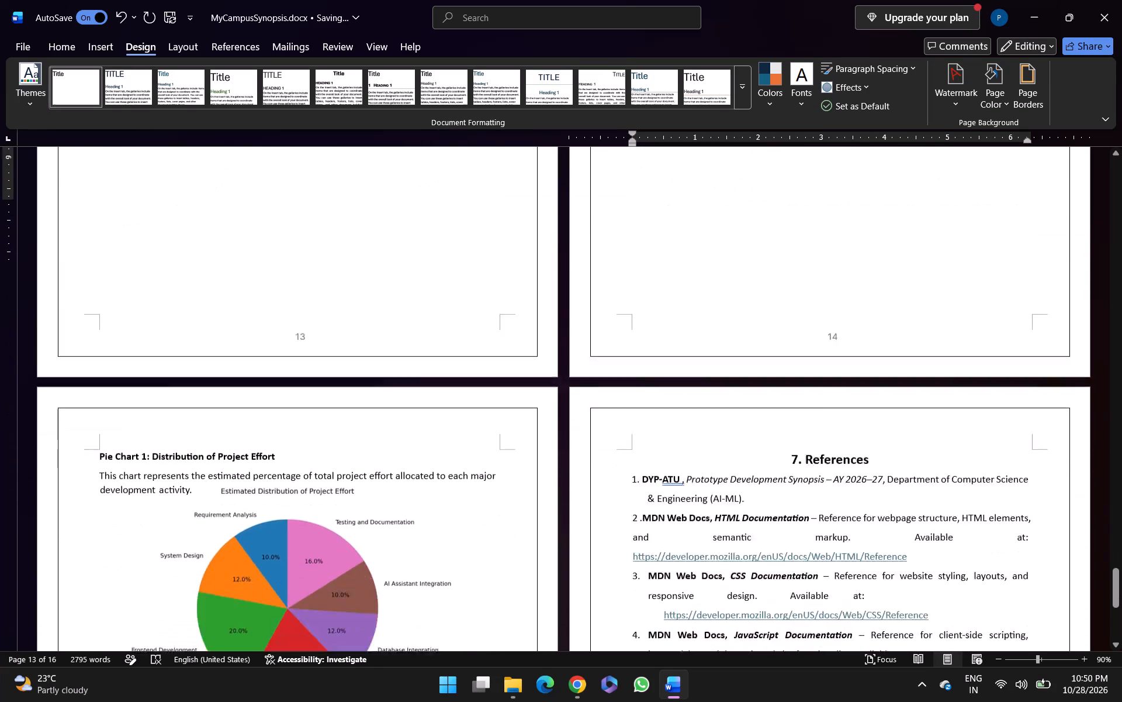
pyautogui.scroll(-6, 873, 312)
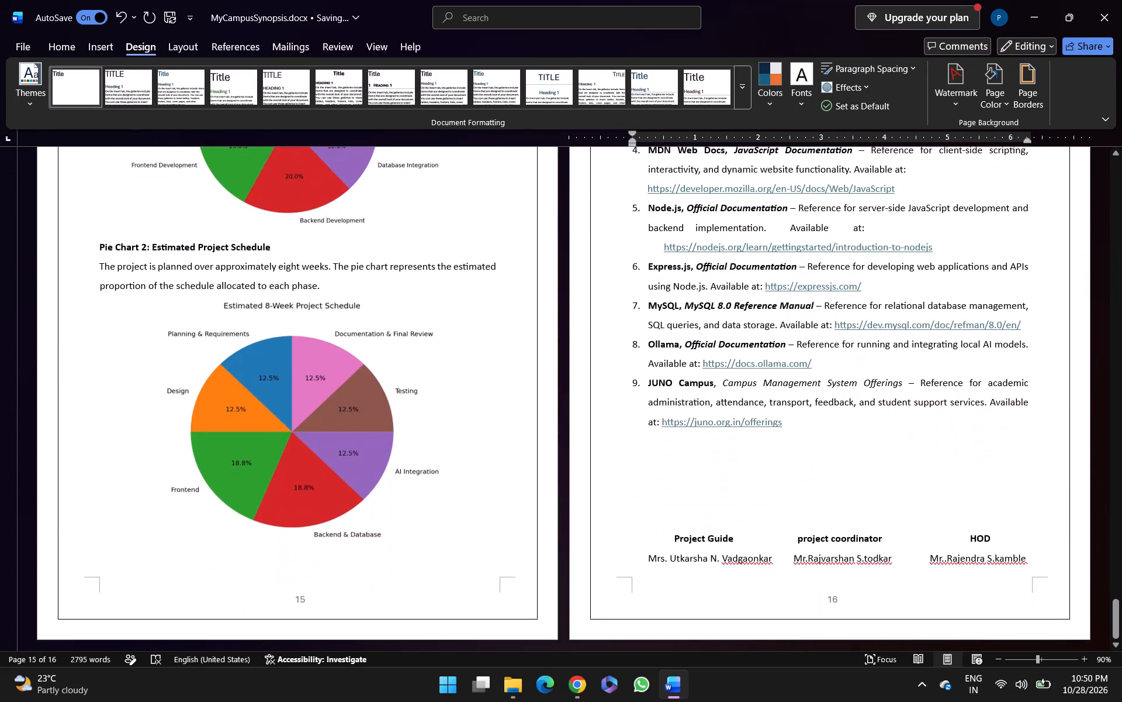
pyautogui.scroll(-2, 873, 312)
pyautogui.scroll(9, 873, 312)
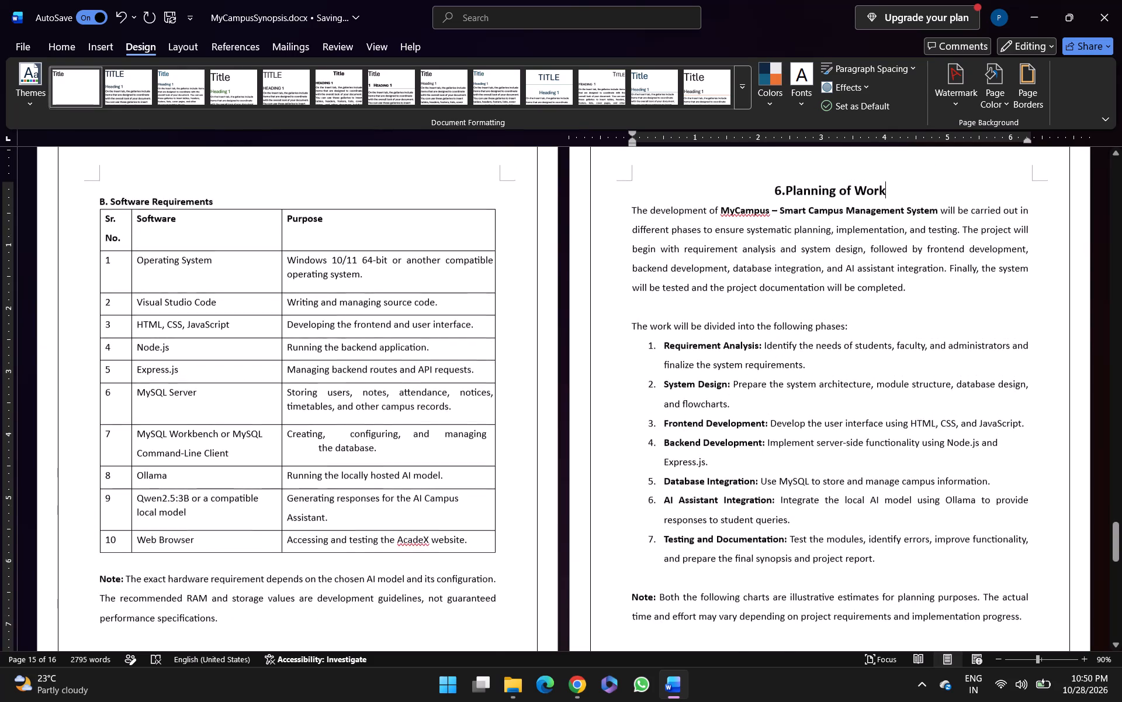
pyautogui.scroll(1, 873, 312)
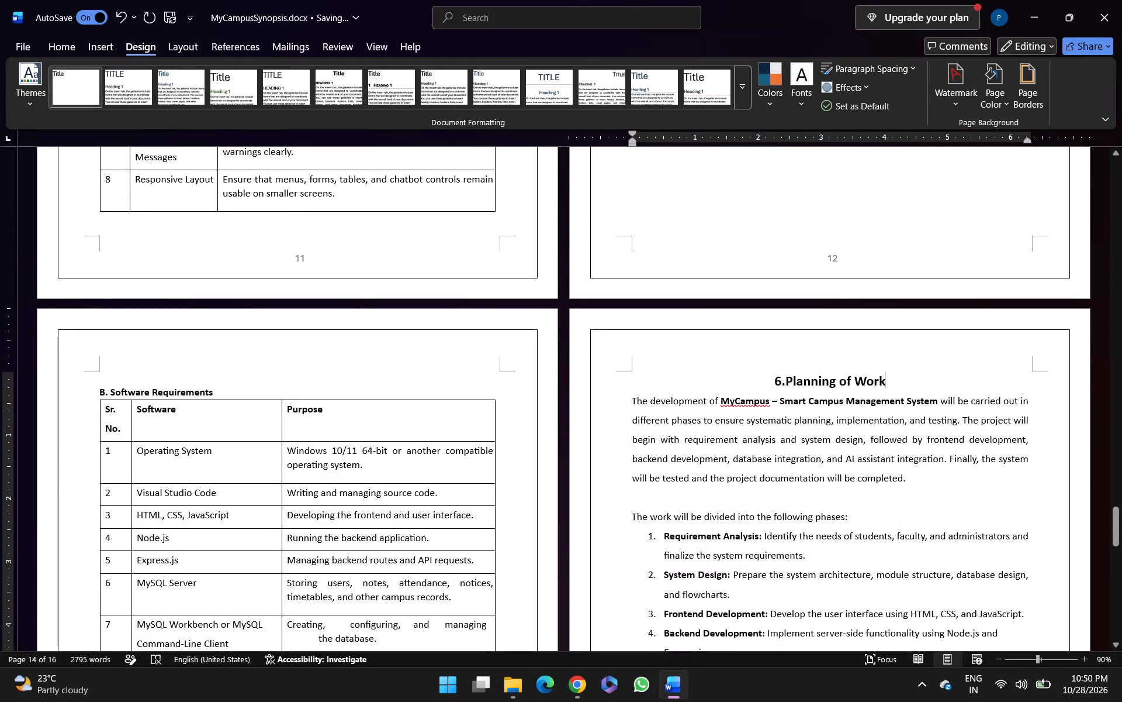
pyautogui.click(216, 377)
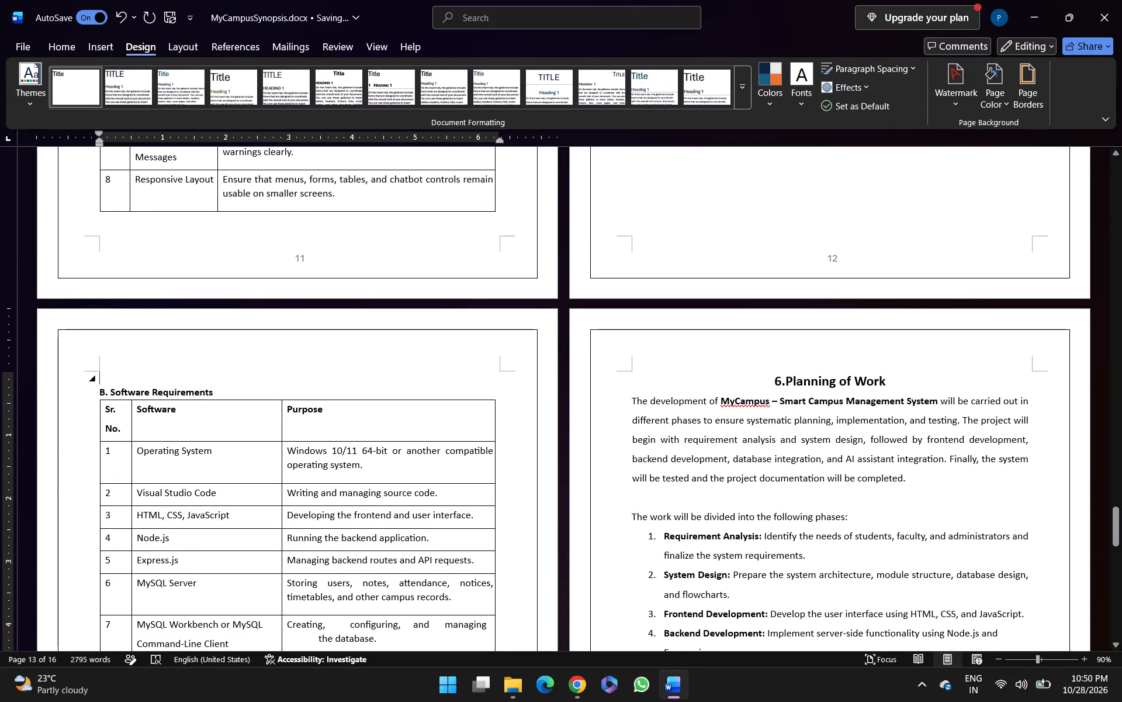
pyautogui.scroll(15, 216, 377)
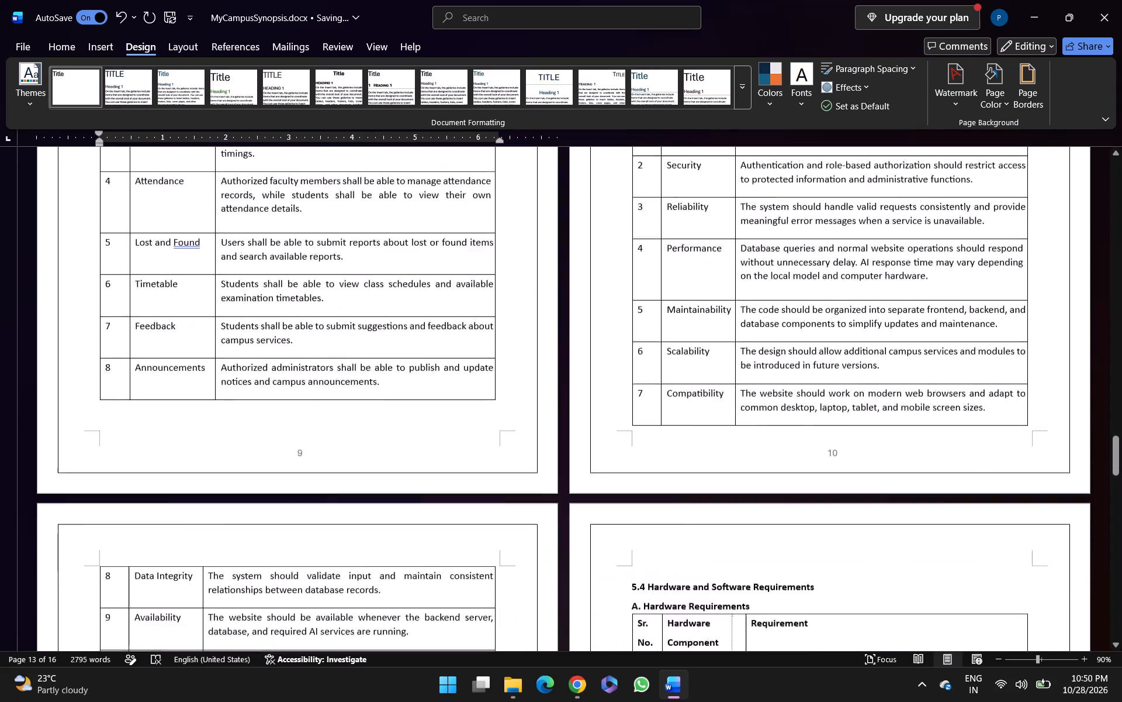
pyautogui.scroll(-1, 216, 377)
pyautogui.scroll(6, 216, 377)
pyautogui.scroll(20, 216, 377)
pyautogui.scroll(20, 216, 377)
pyautogui.scroll(20, 216, 377)
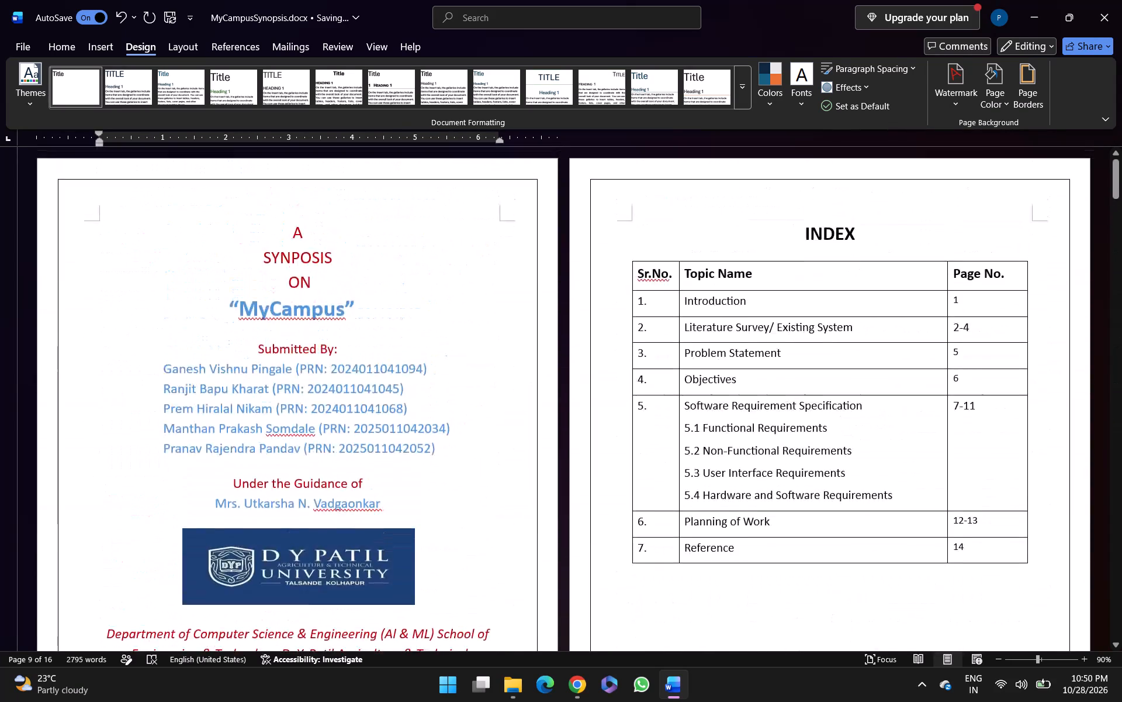
pyautogui.scroll(2, 216, 377)
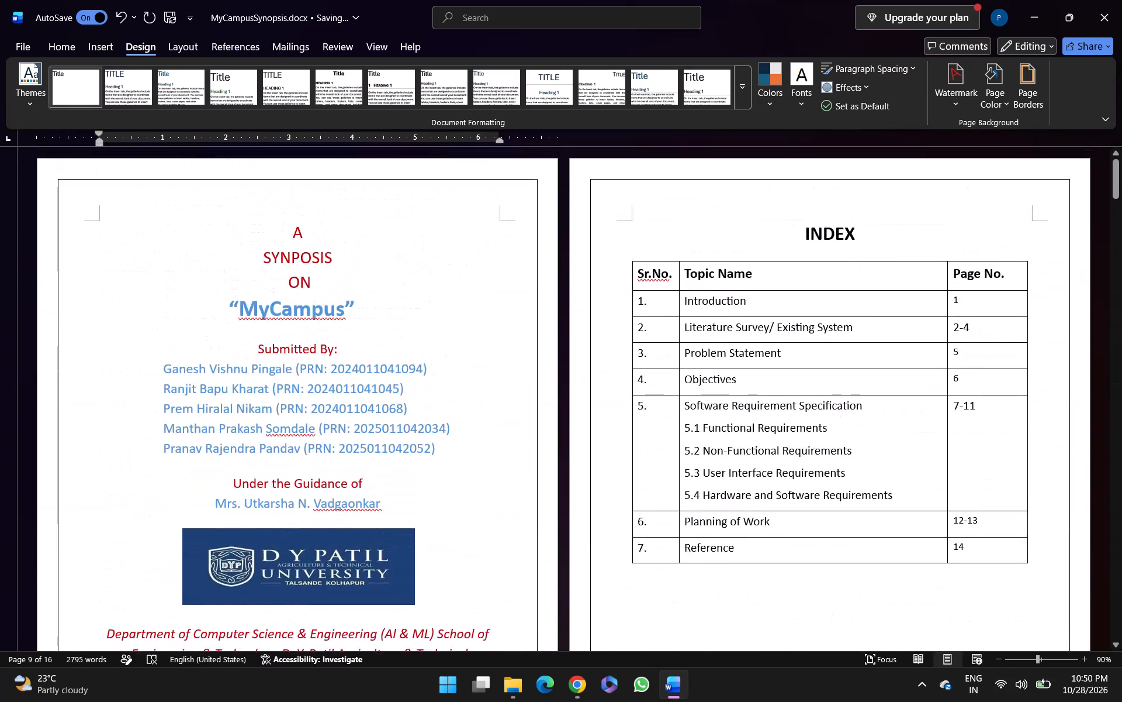
# Export the synopsis to folder p as the PDF MyCampusSynopsis.pdf with the Standard optimization.
pyautogui.press('F12')
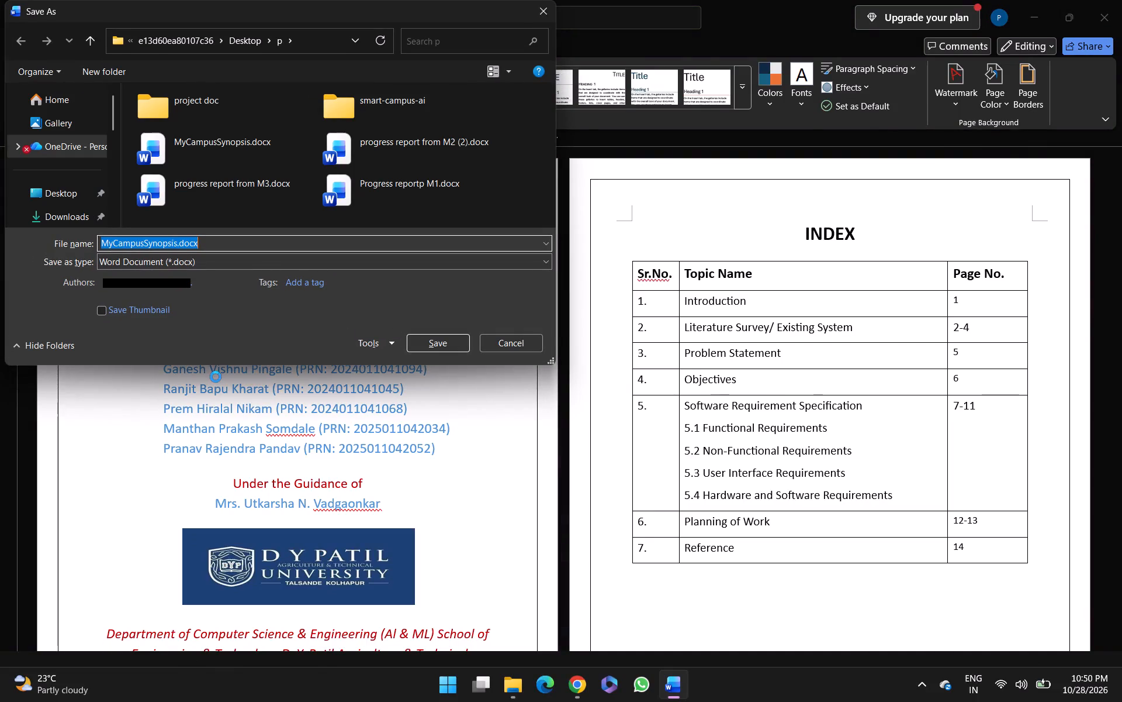
pyautogui.click(227, 262)
pyautogui.click(188, 342)
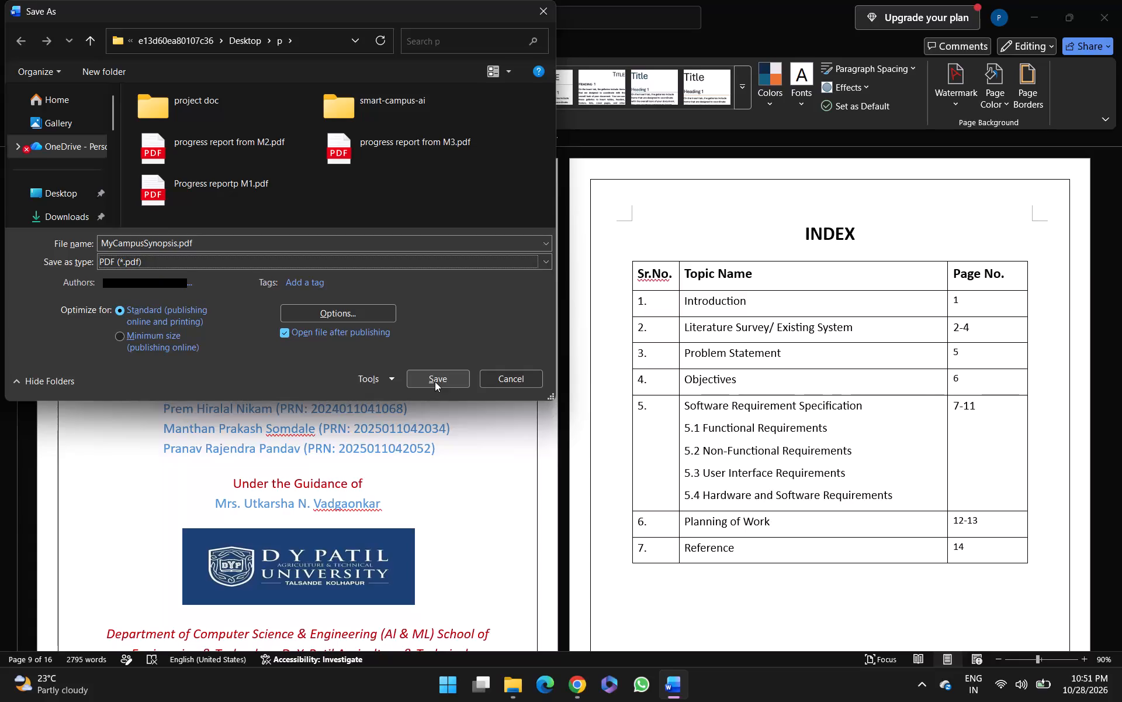
pyautogui.click(389, 383)
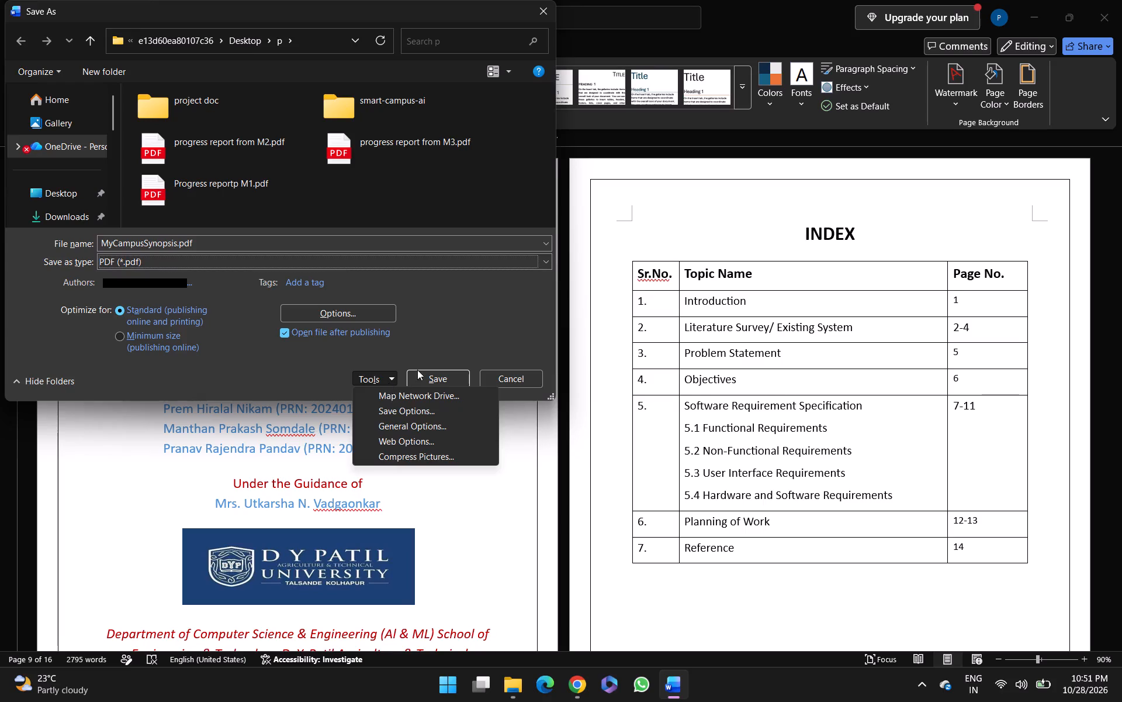
pyautogui.click(434, 345)
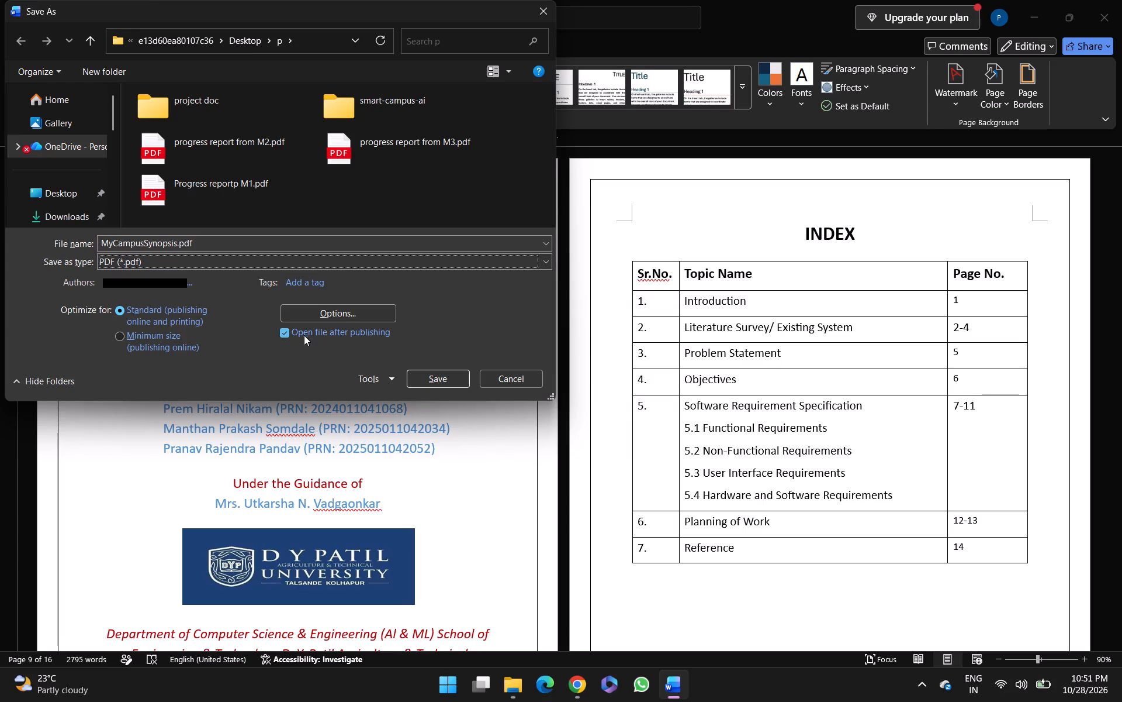
pyautogui.click(333, 320)
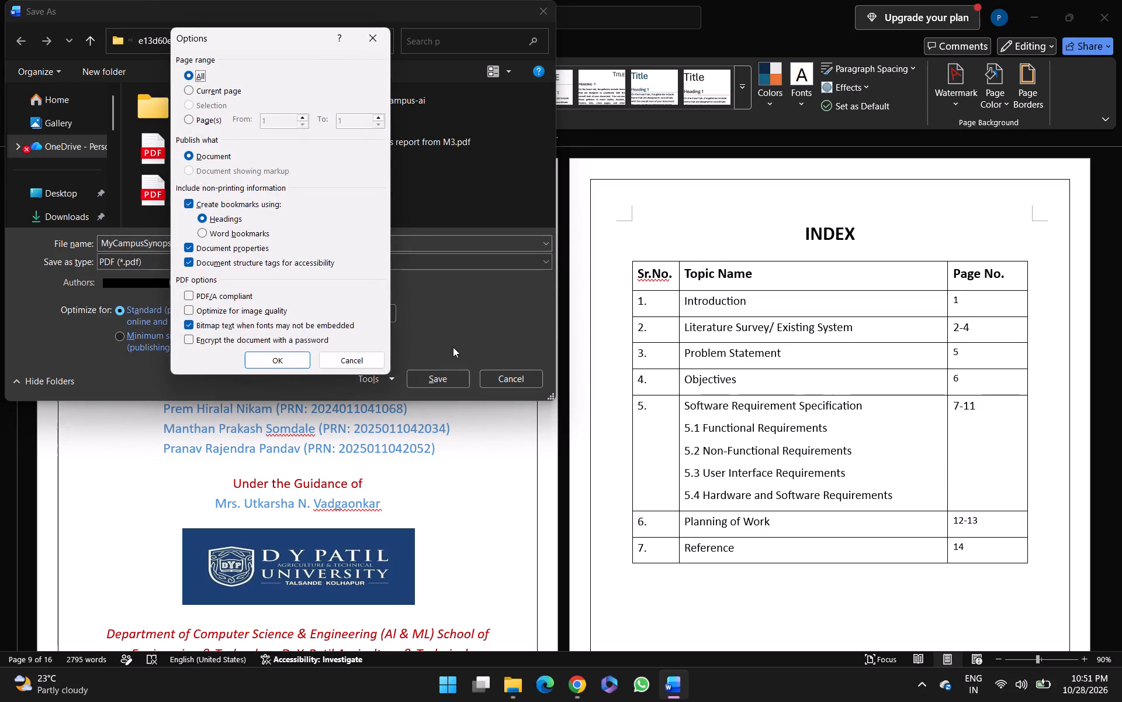
pyautogui.press('Escape')
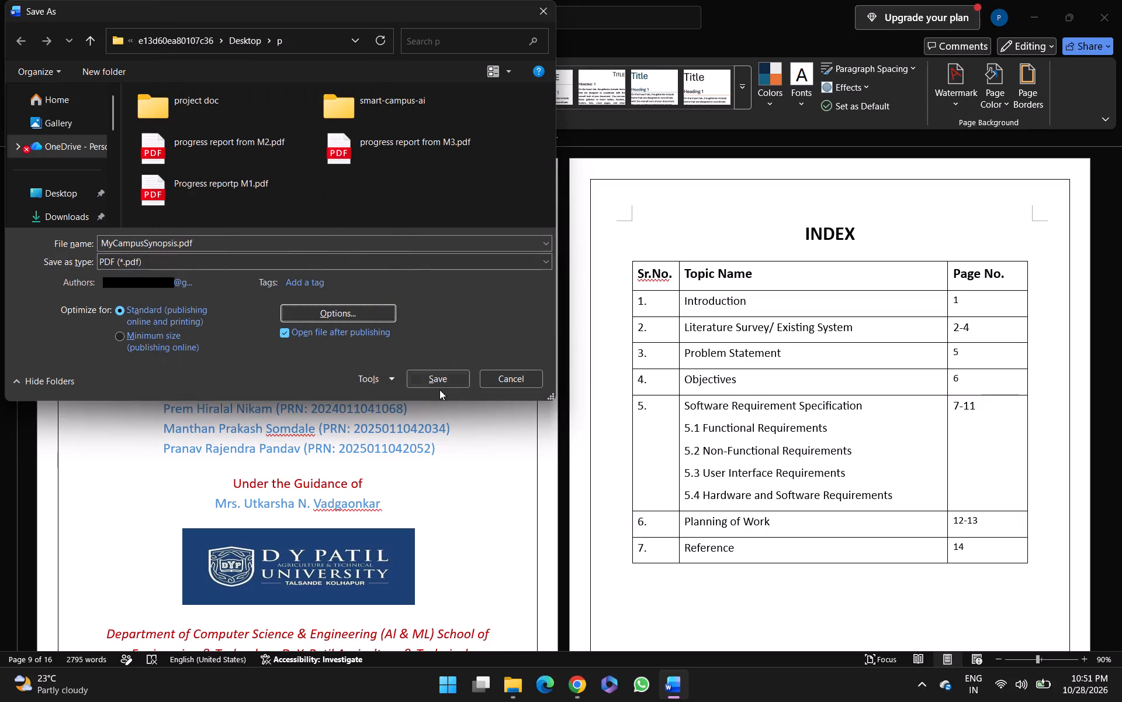
pyautogui.click(441, 386)
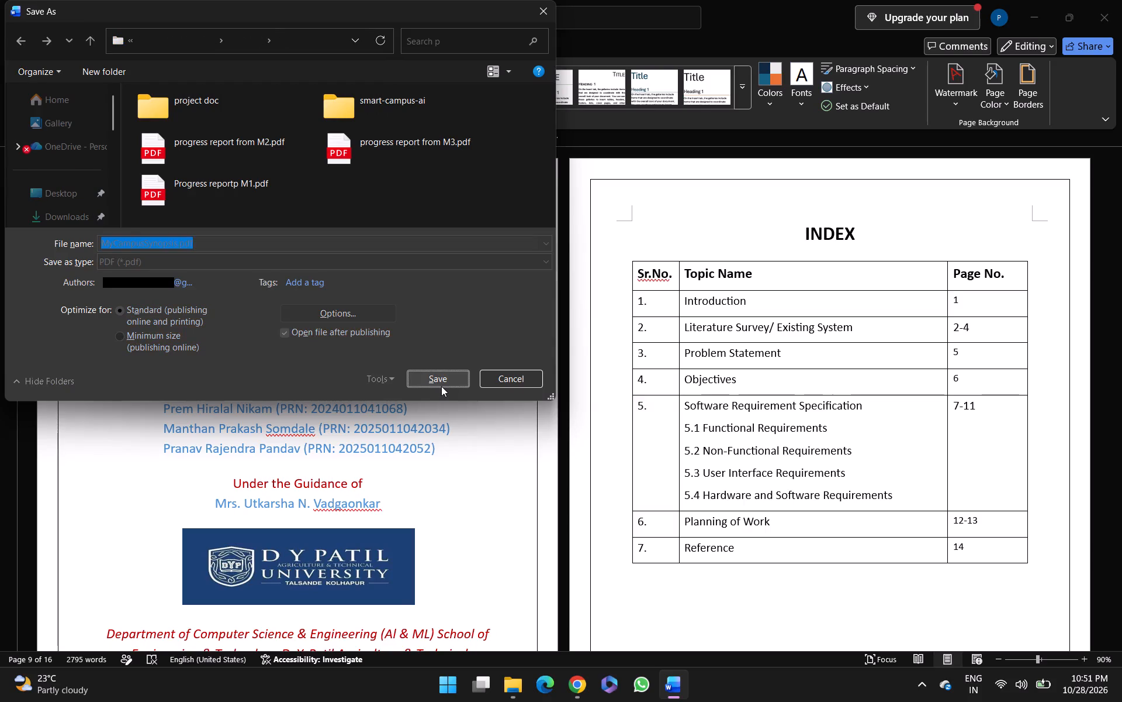
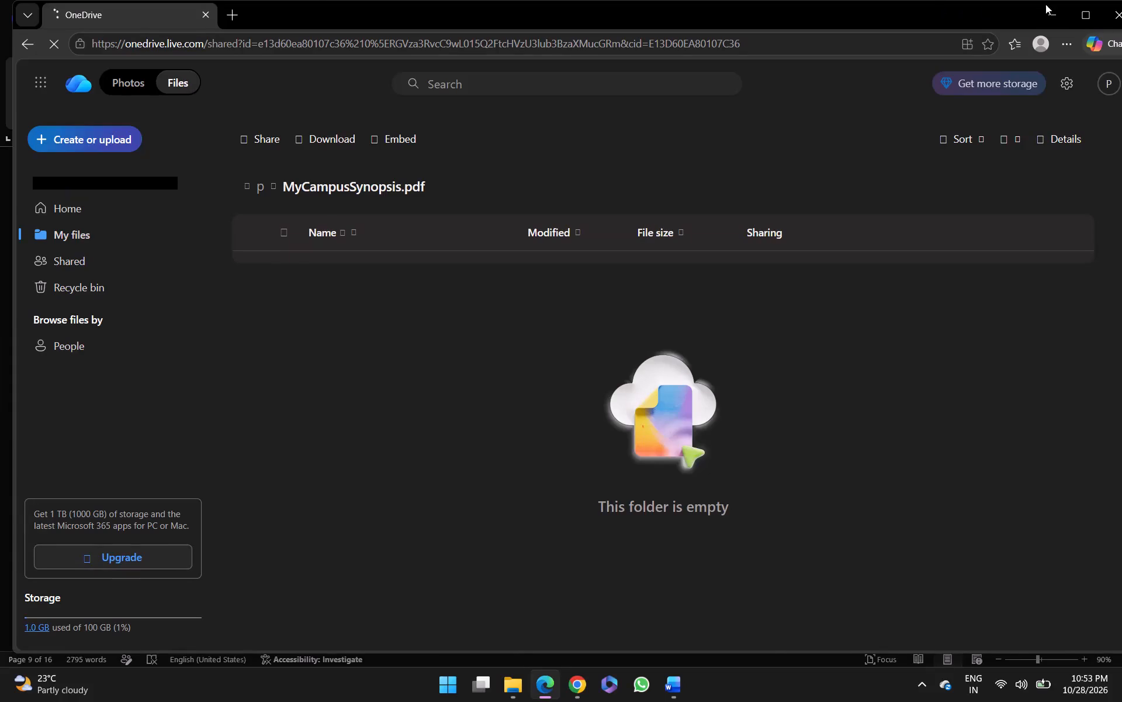
# Close the OneDrive browser window and return to the synopsis, checking through to the second pie chart and the References page.
pyautogui.click(1110, 16)
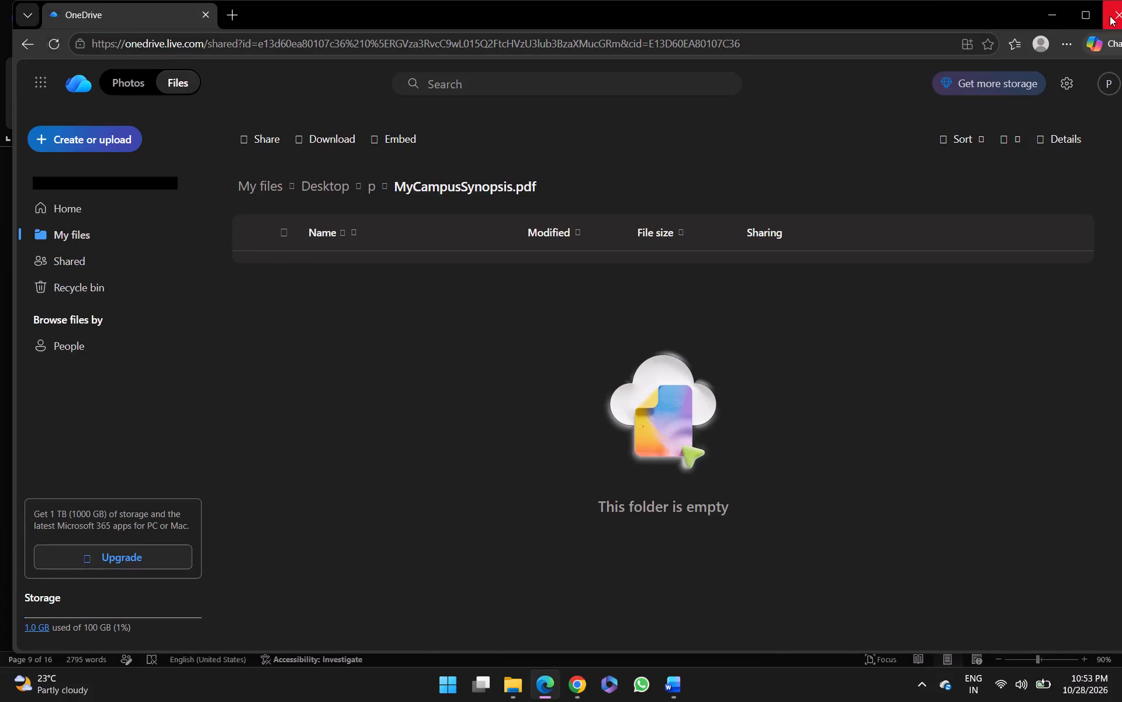
pyautogui.scroll(-10, 694, 359)
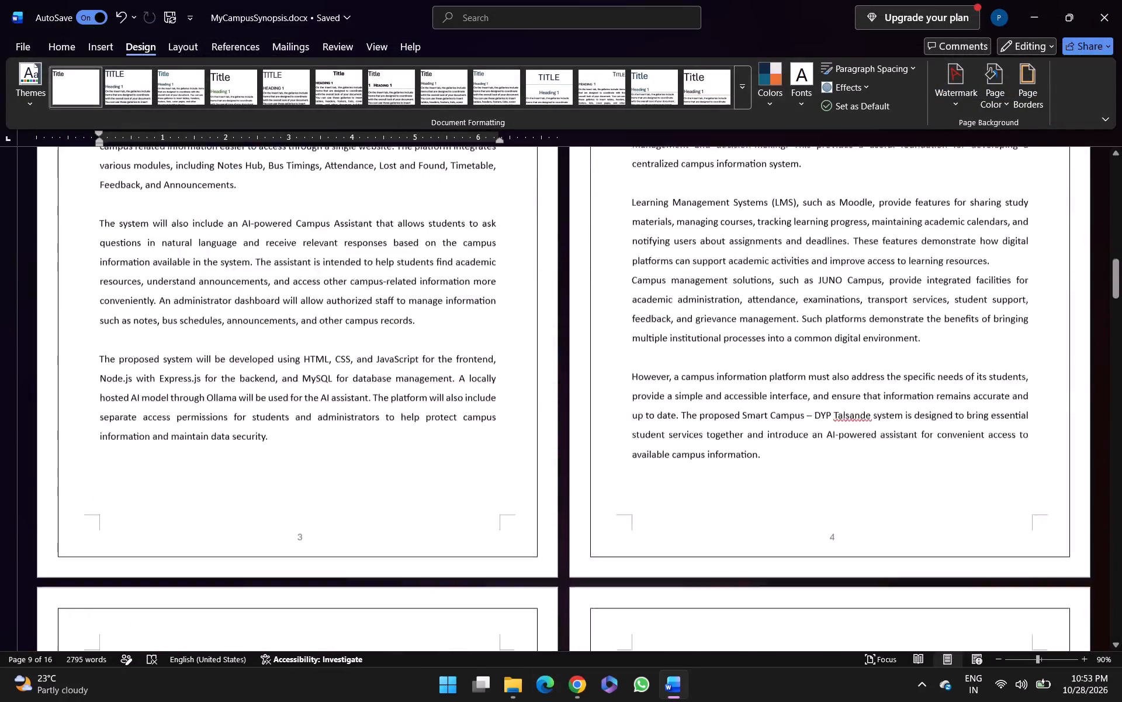
pyautogui.scroll(-20, 694, 359)
pyautogui.scroll(-20, 694, 359)
pyautogui.scroll(-20, 694, 359)
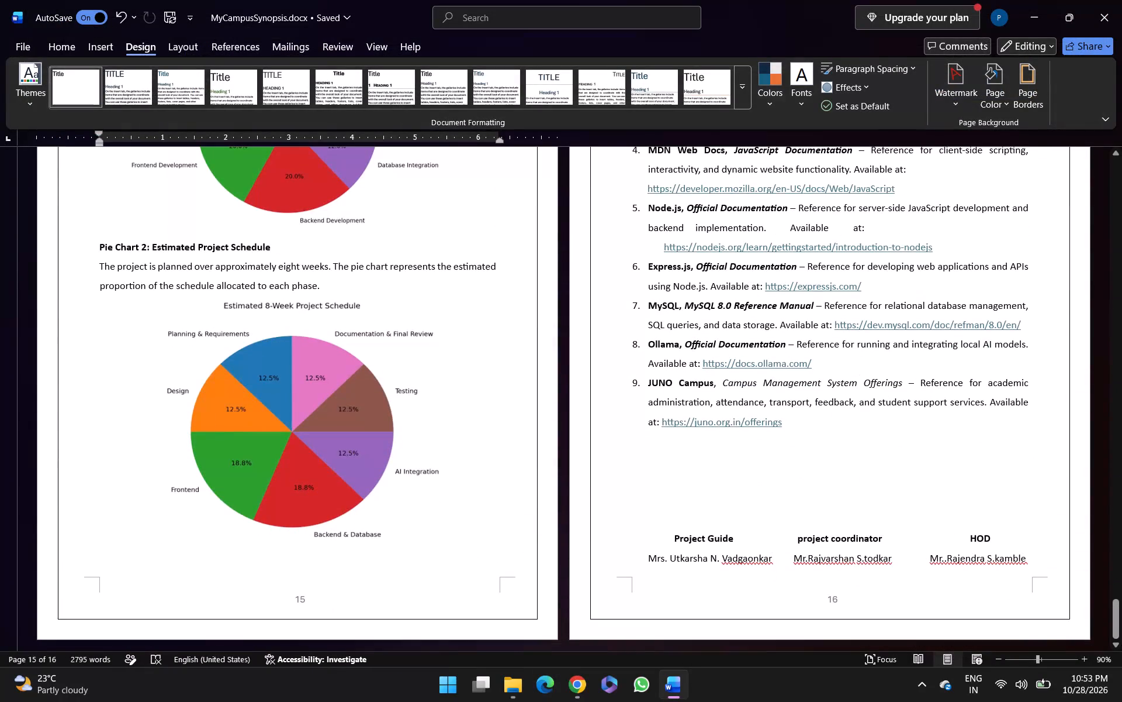
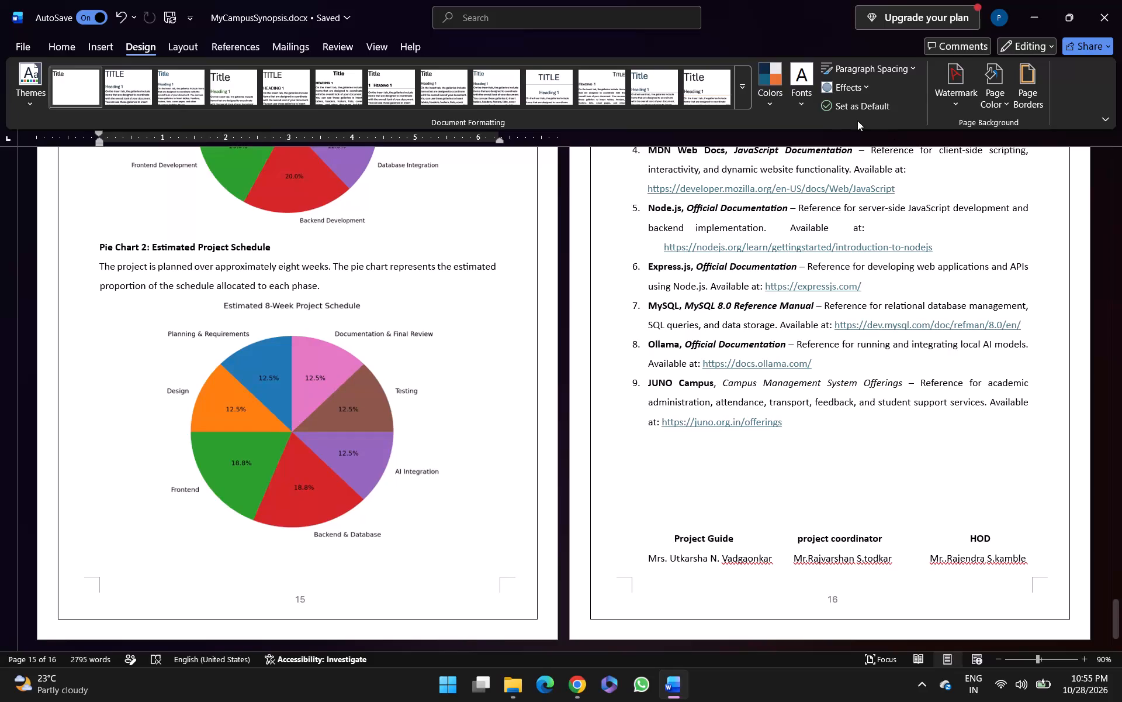
# Close the MyCampusSynopsis.docx document and the File Explorer window showing folder p.
pyautogui.click(1118, 1)
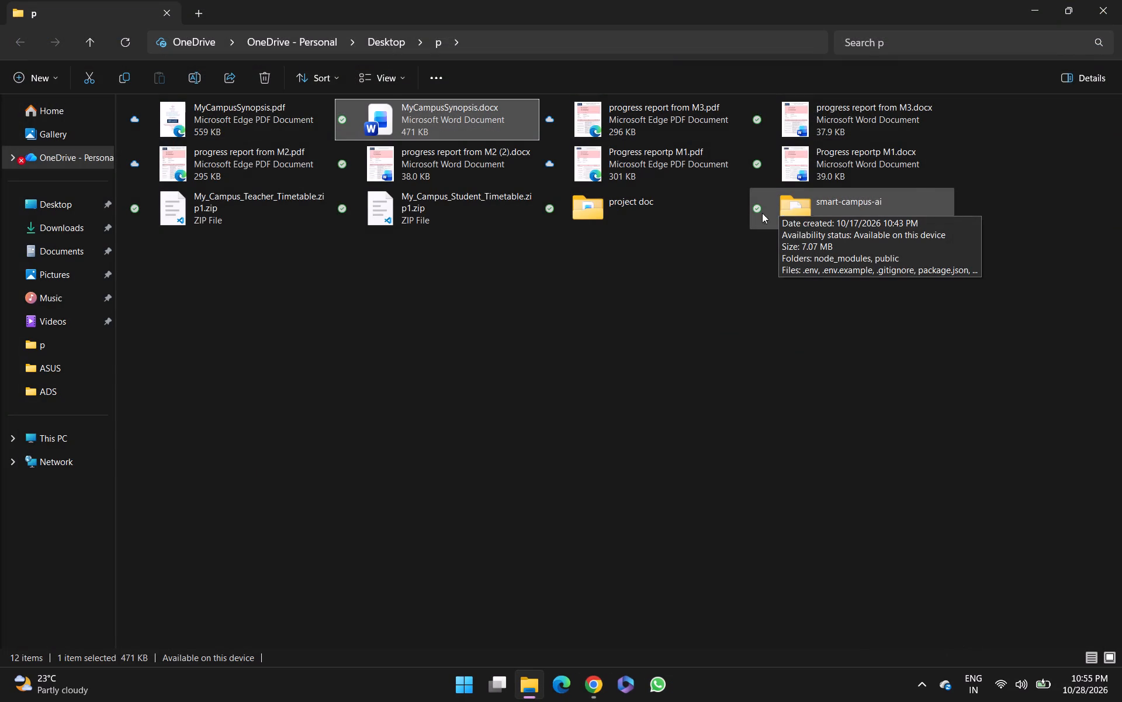
pyautogui.click(1121, 0)
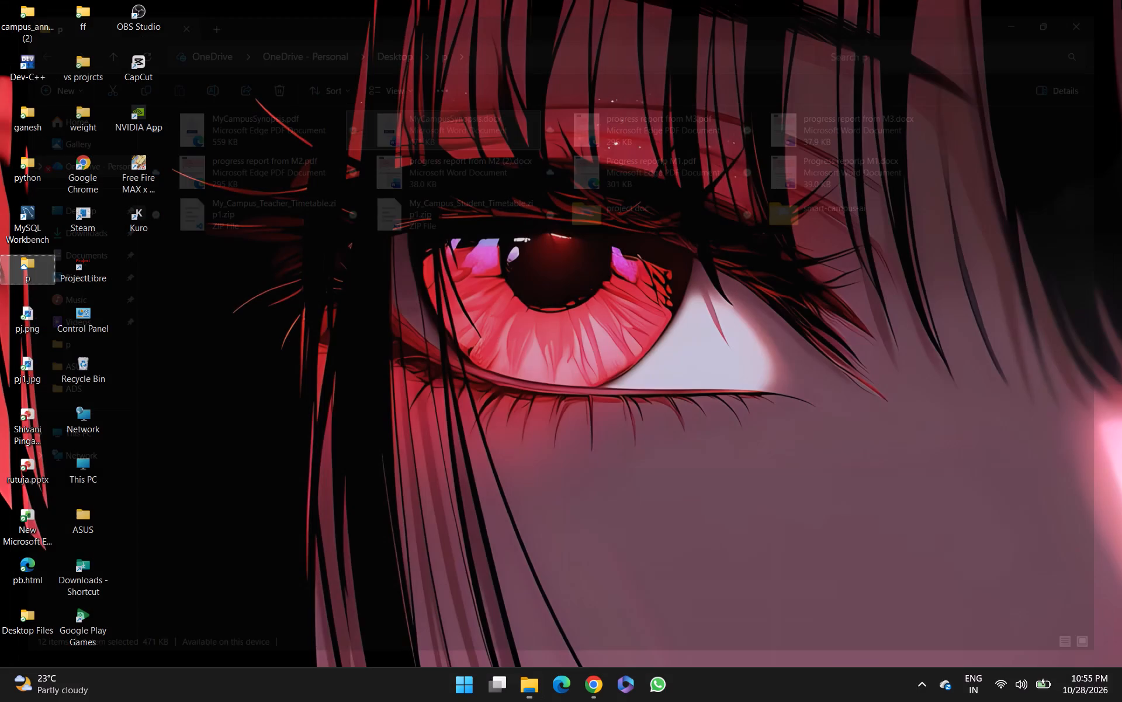
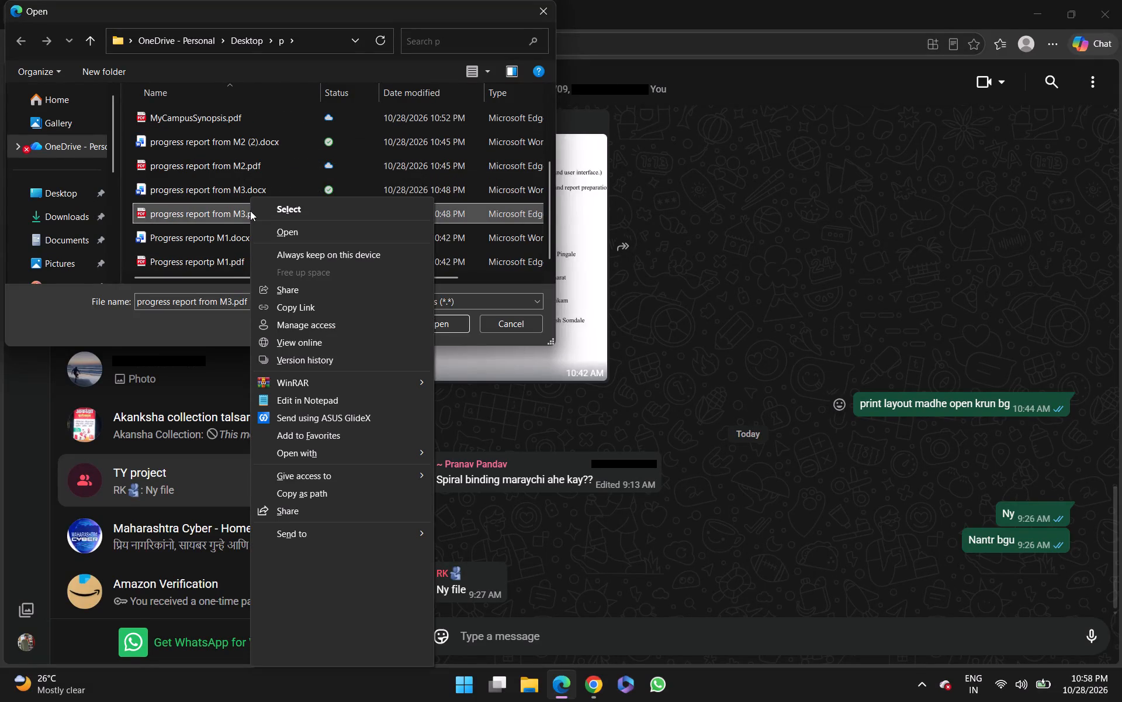
# Display folder p as tiles sorted by date modified and enlarge the file selection window to show all files.
pyautogui.click(493, 271)
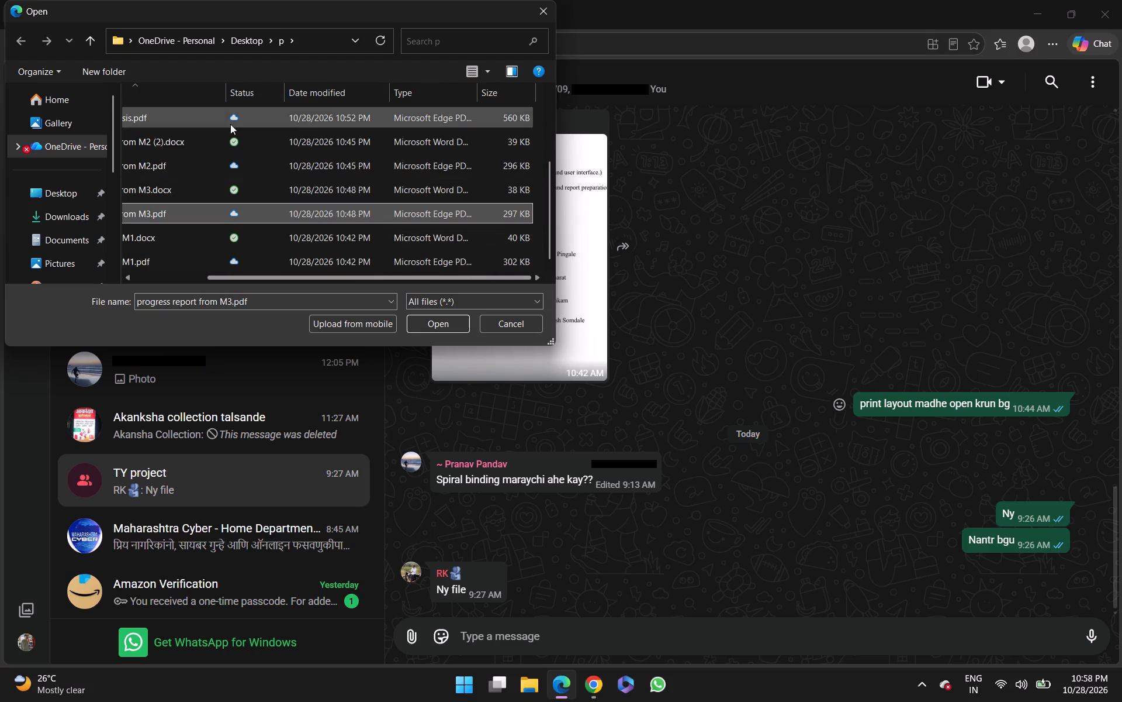
pyautogui.rightClick(190, 106)
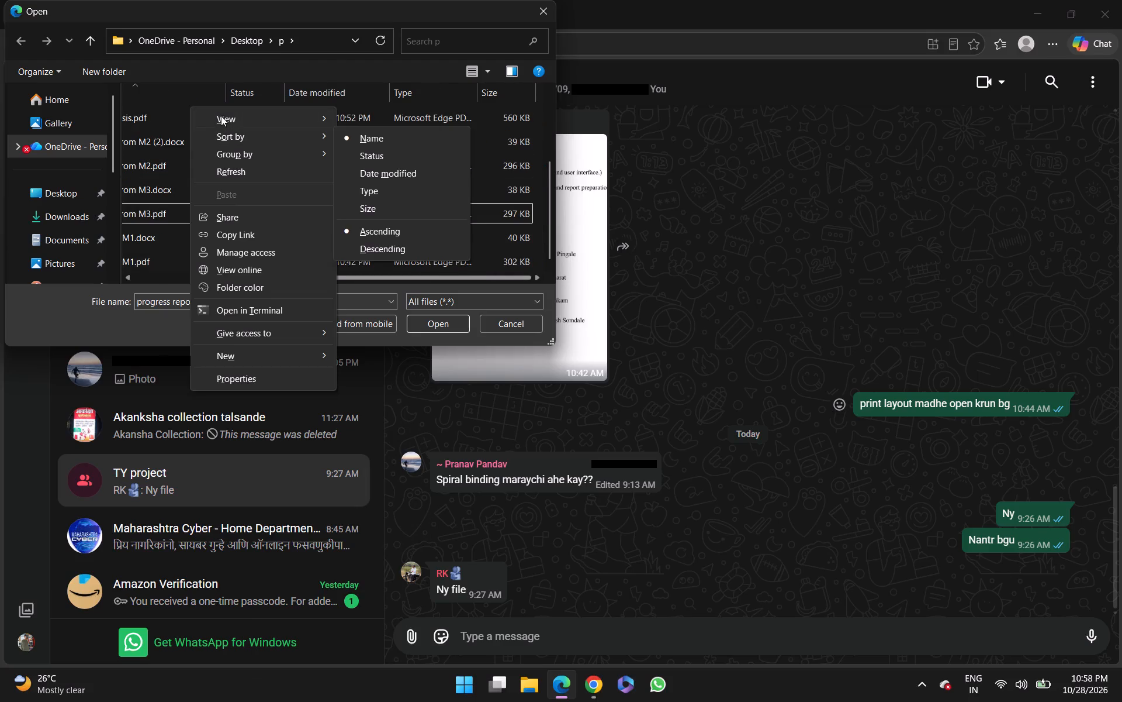
pyautogui.click(224, 114)
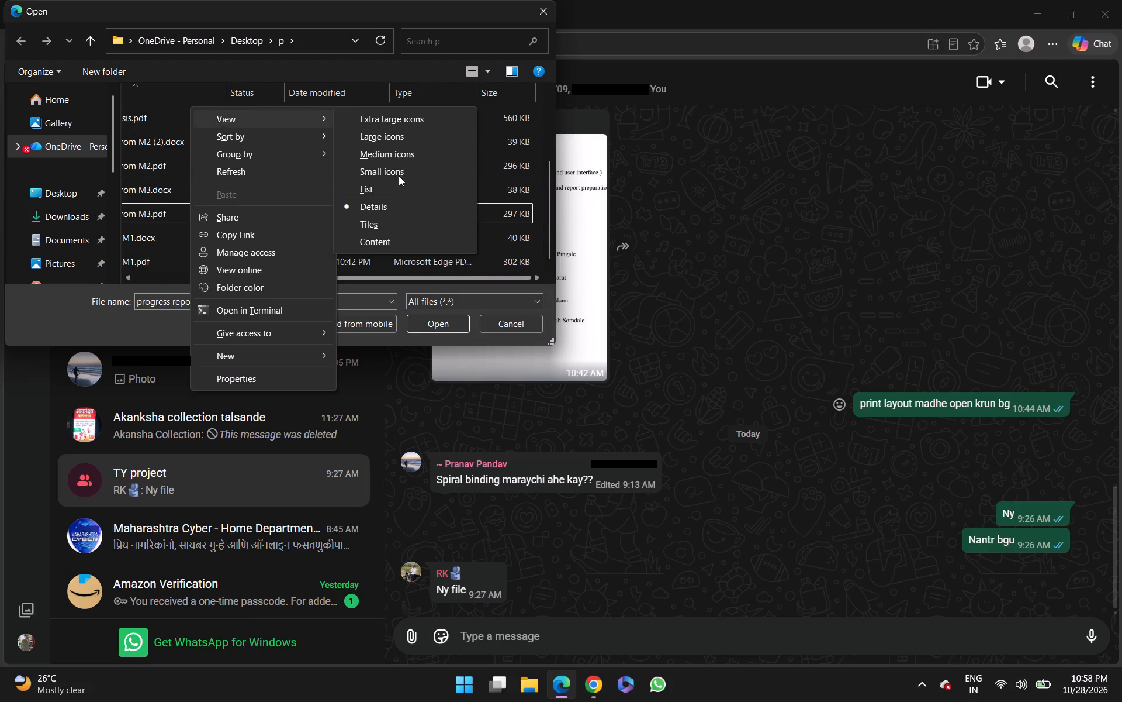
pyautogui.click(383, 217)
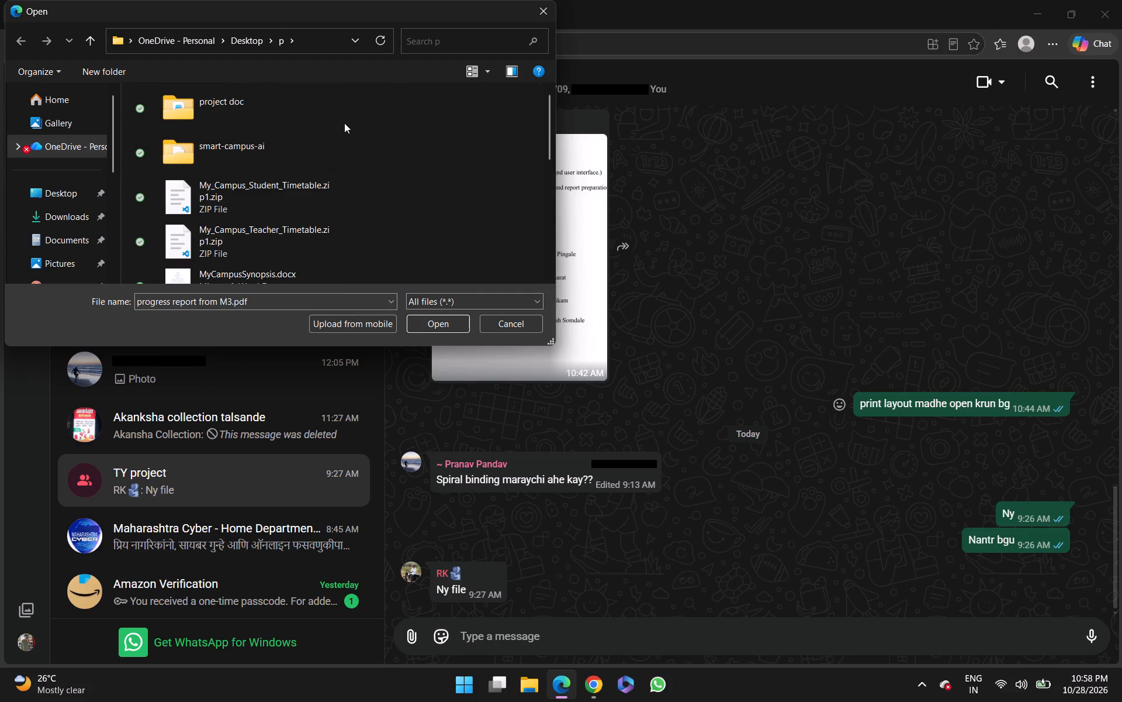
pyautogui.rightClick(371, 102)
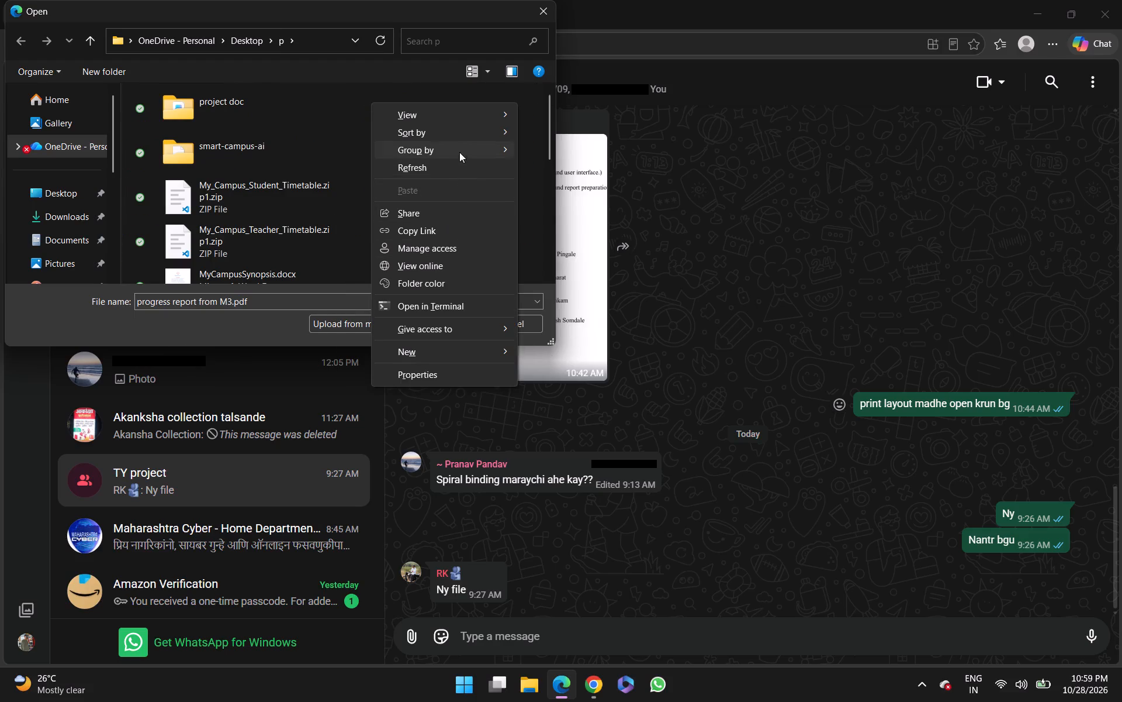
pyautogui.click(575, 169)
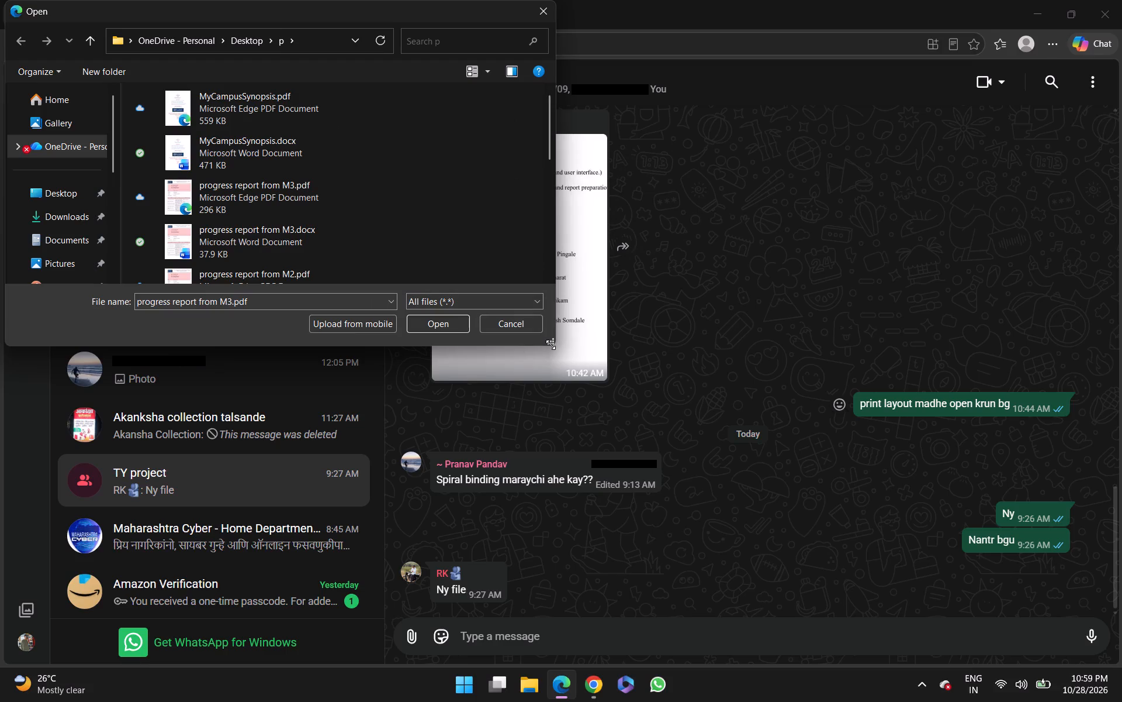
pyautogui.moveTo(550, 345); pyautogui.dragTo(931, 601)
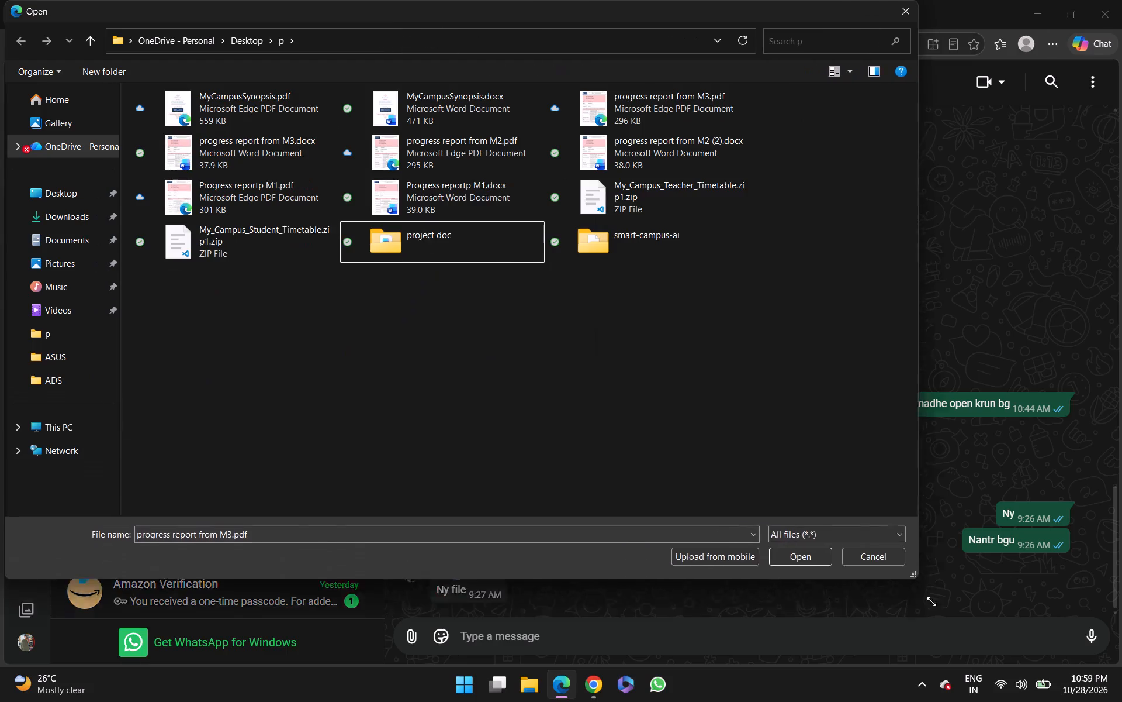
pyautogui.moveTo(931, 601); pyautogui.dragTo(1121, 667)
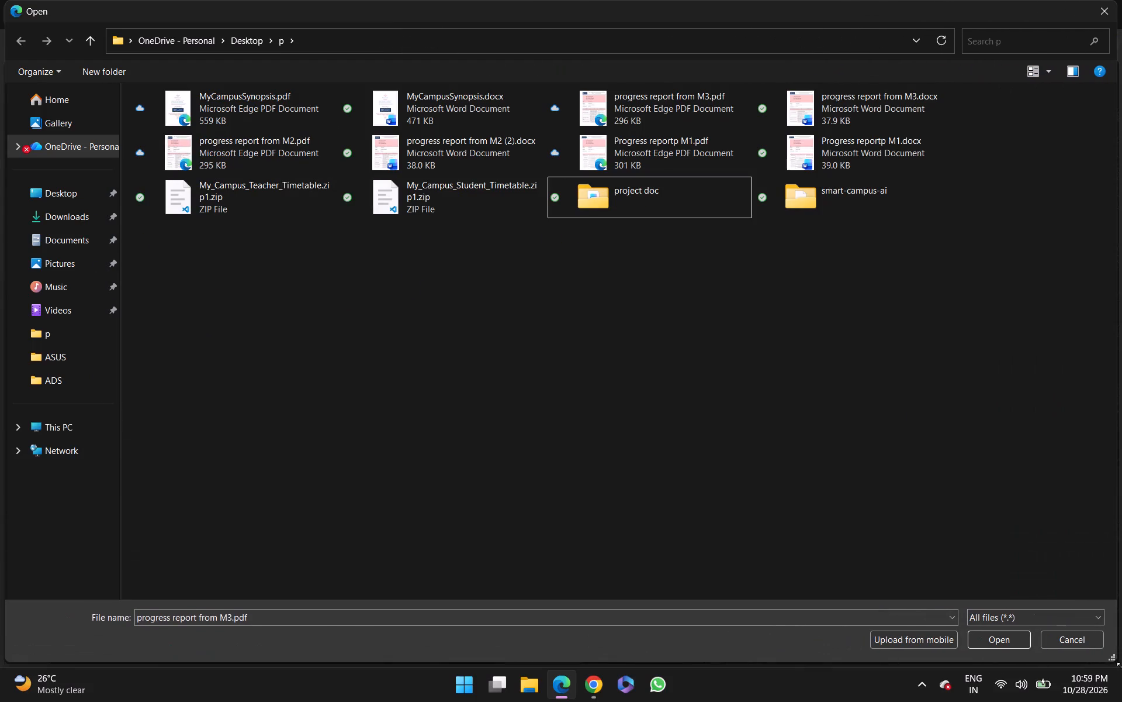
pyautogui.moveTo(1121, 667); pyautogui.dragTo(1121, 666)
# Select MyCampusSynopsis.pdf, progress report from M3.pdf, progress report from M2.pdf and Progress reportp M1.pdf to attach to the TY project chat.
pyautogui.scroll(-4, 912, 507)
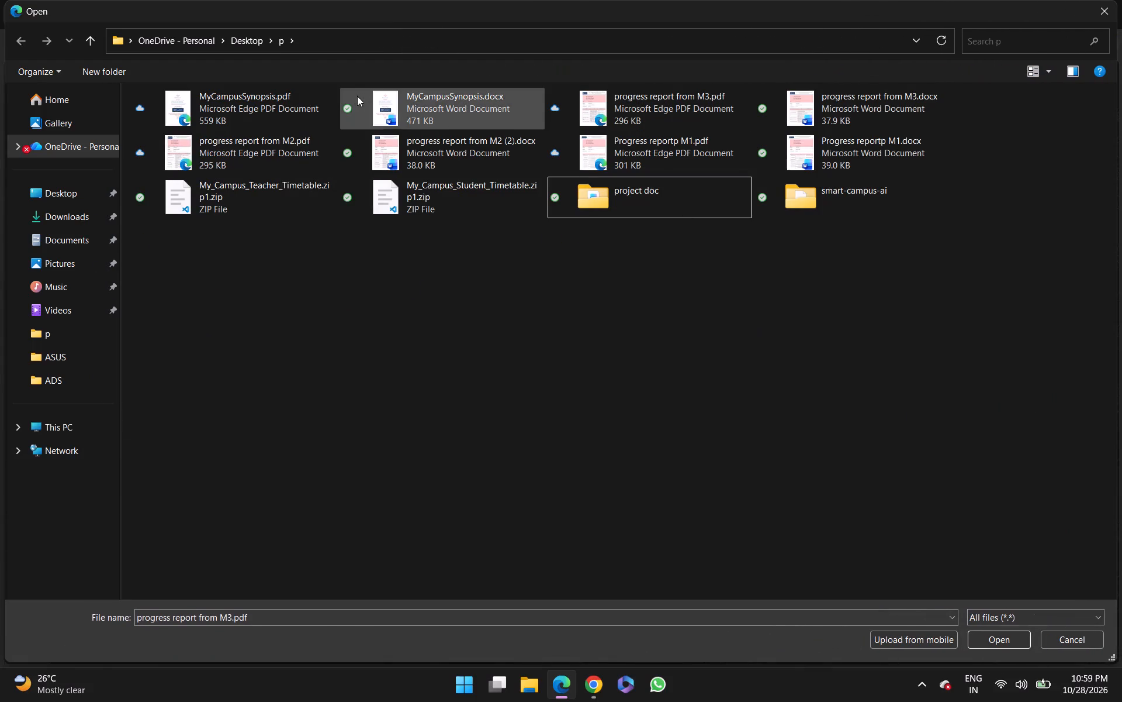
pyautogui.keyDown('ctrl'); pyautogui.click(292, 102); pyautogui.keyUp('ctrl')
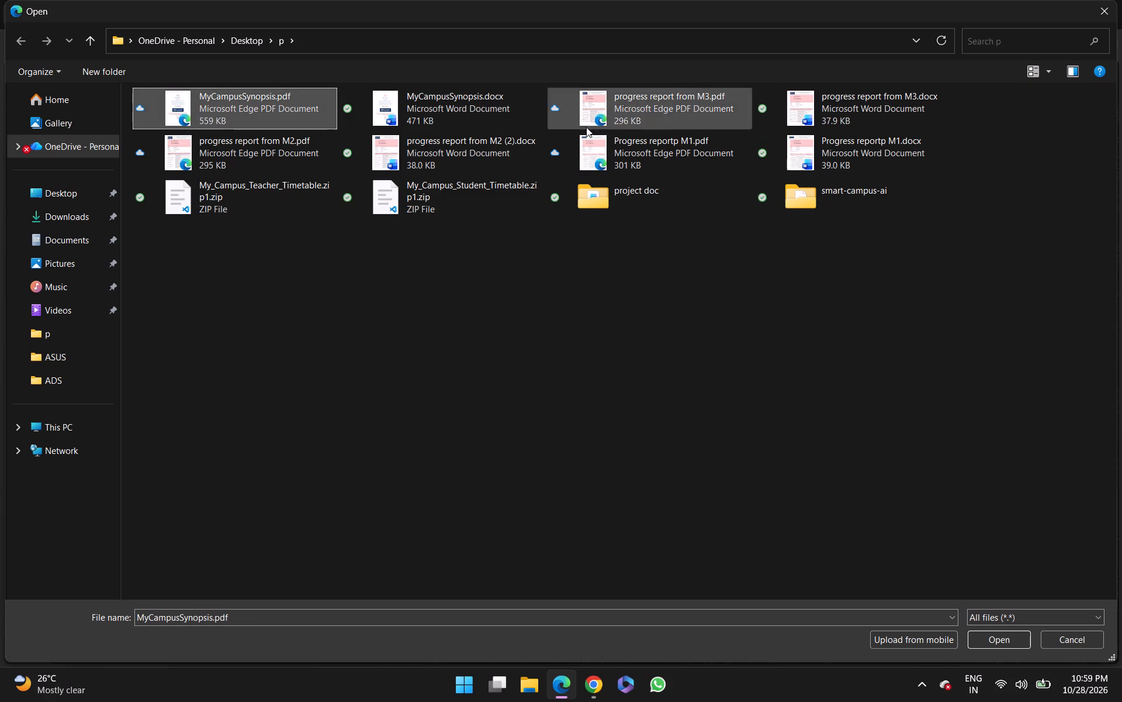
pyautogui.keyDown('ctrl'); pyautogui.click(676, 95); pyautogui.keyUp('ctrl')
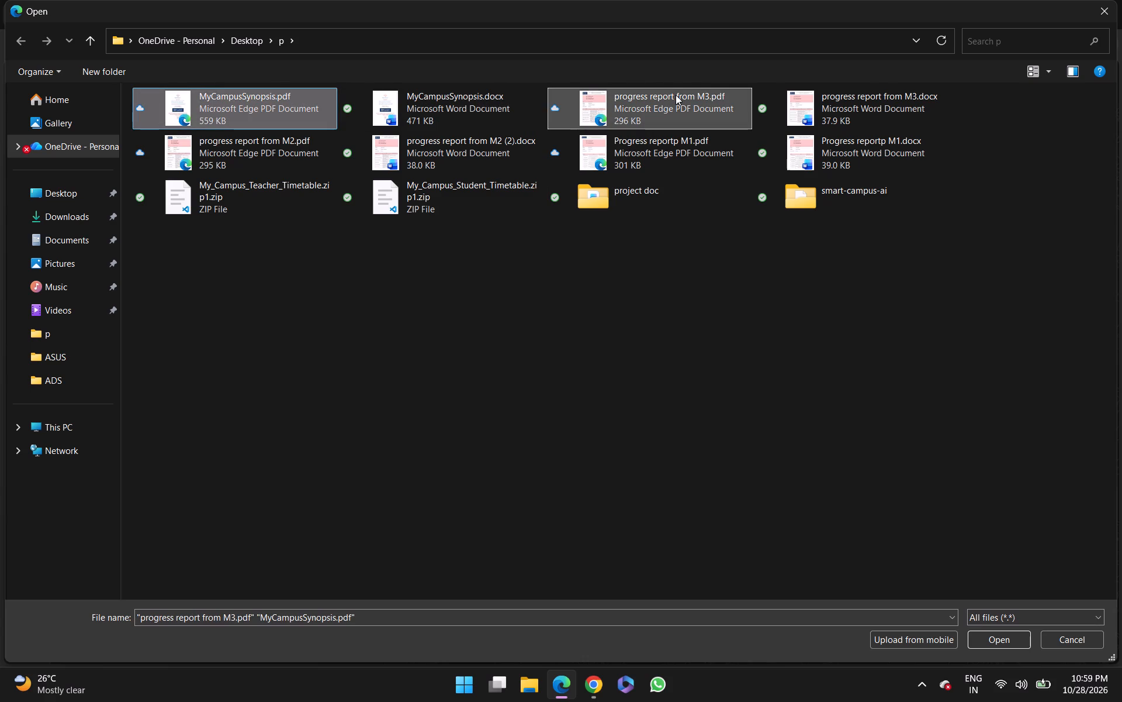
pyautogui.keyDown('ctrl'); pyautogui.click(305, 149); pyautogui.keyUp('ctrl')
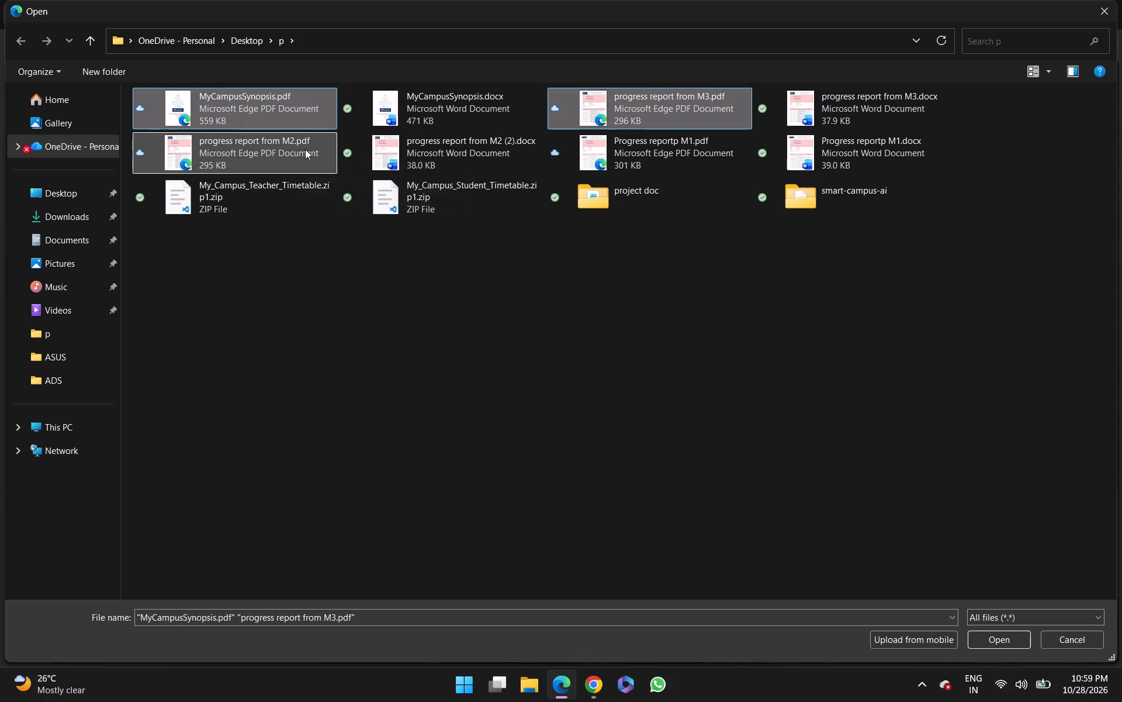
pyautogui.keyDown('ctrl'); pyautogui.click(581, 166); pyautogui.keyUp('ctrl')
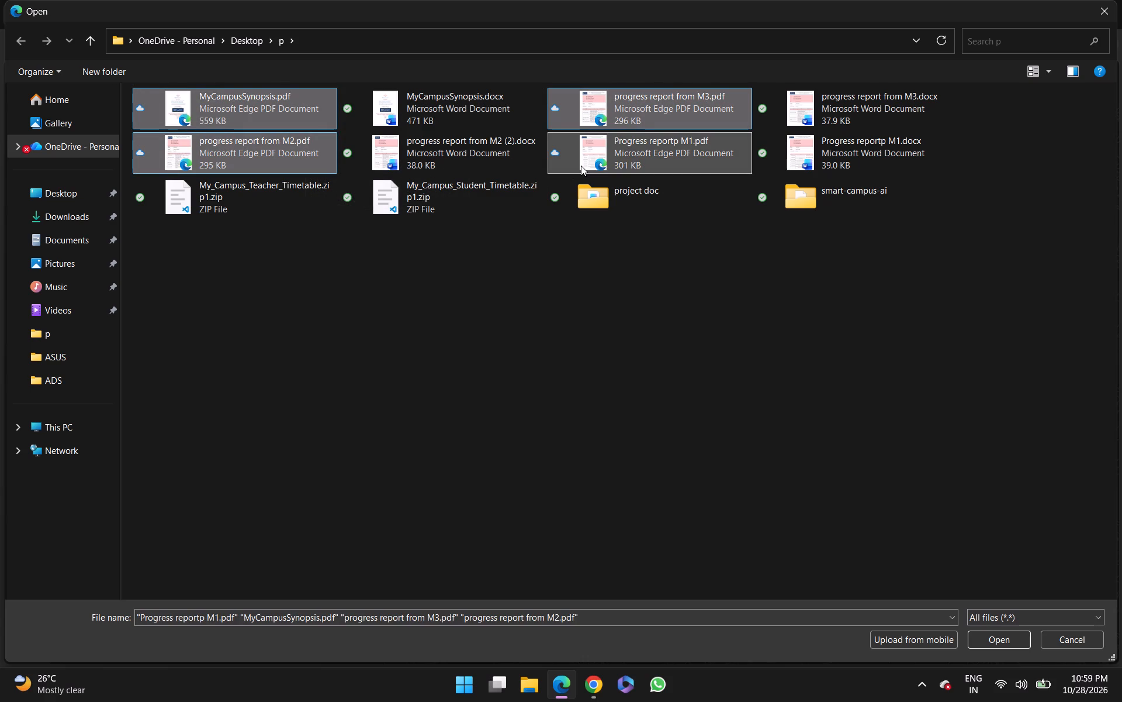
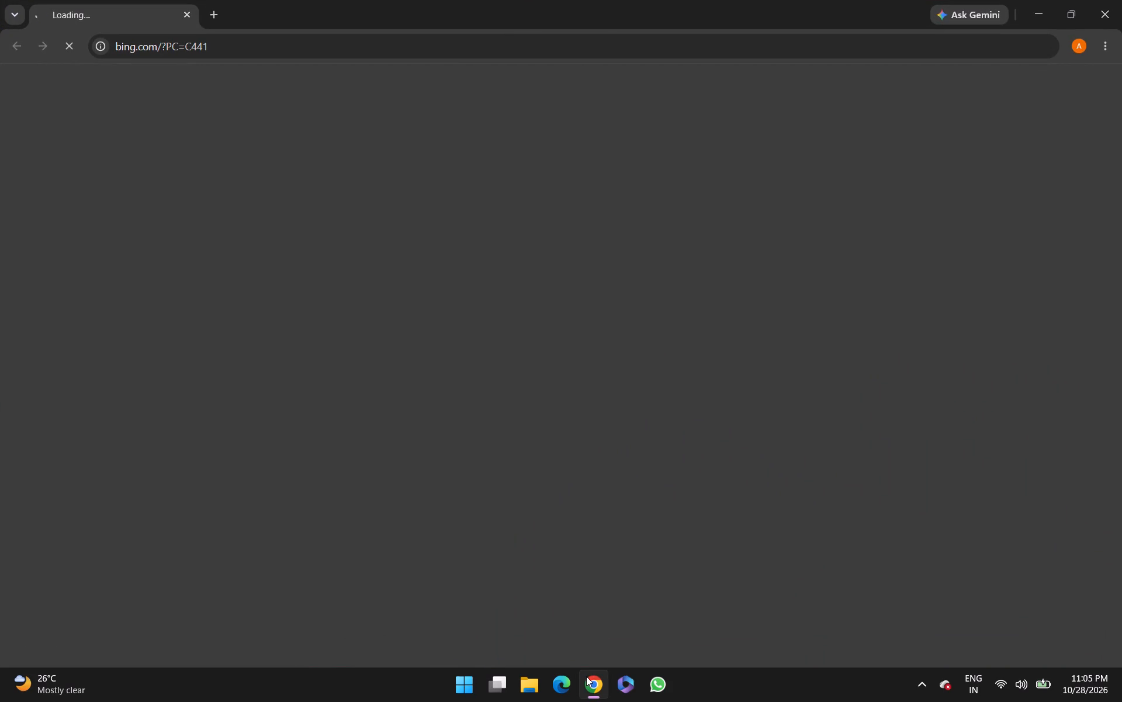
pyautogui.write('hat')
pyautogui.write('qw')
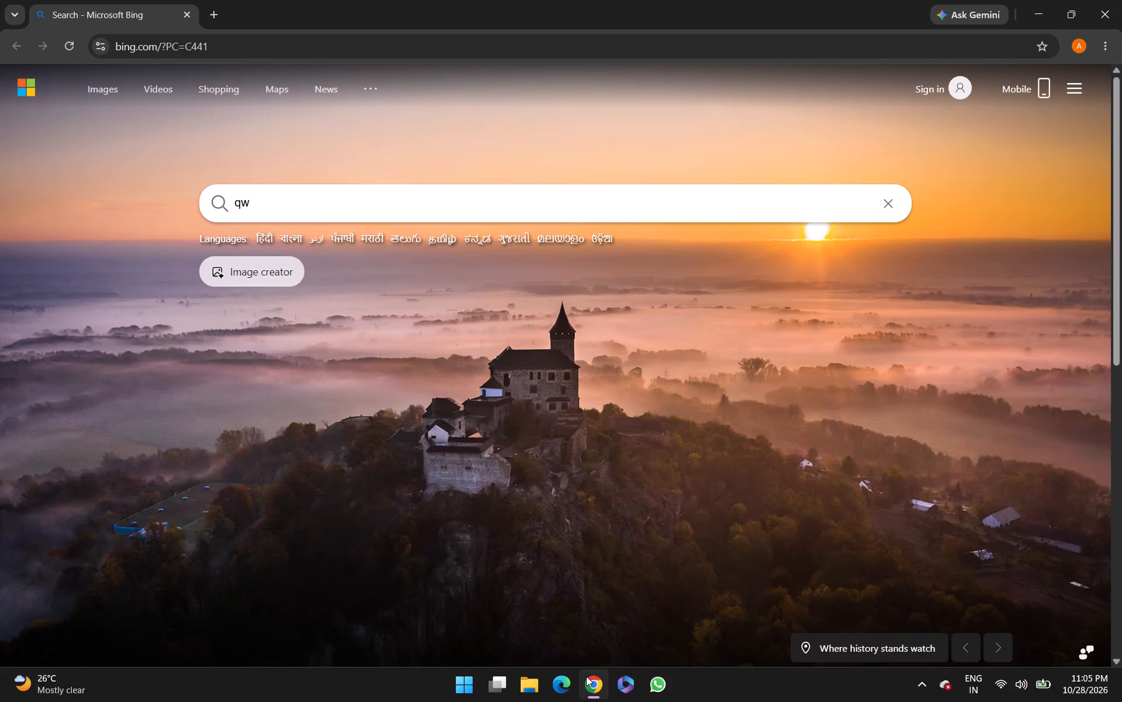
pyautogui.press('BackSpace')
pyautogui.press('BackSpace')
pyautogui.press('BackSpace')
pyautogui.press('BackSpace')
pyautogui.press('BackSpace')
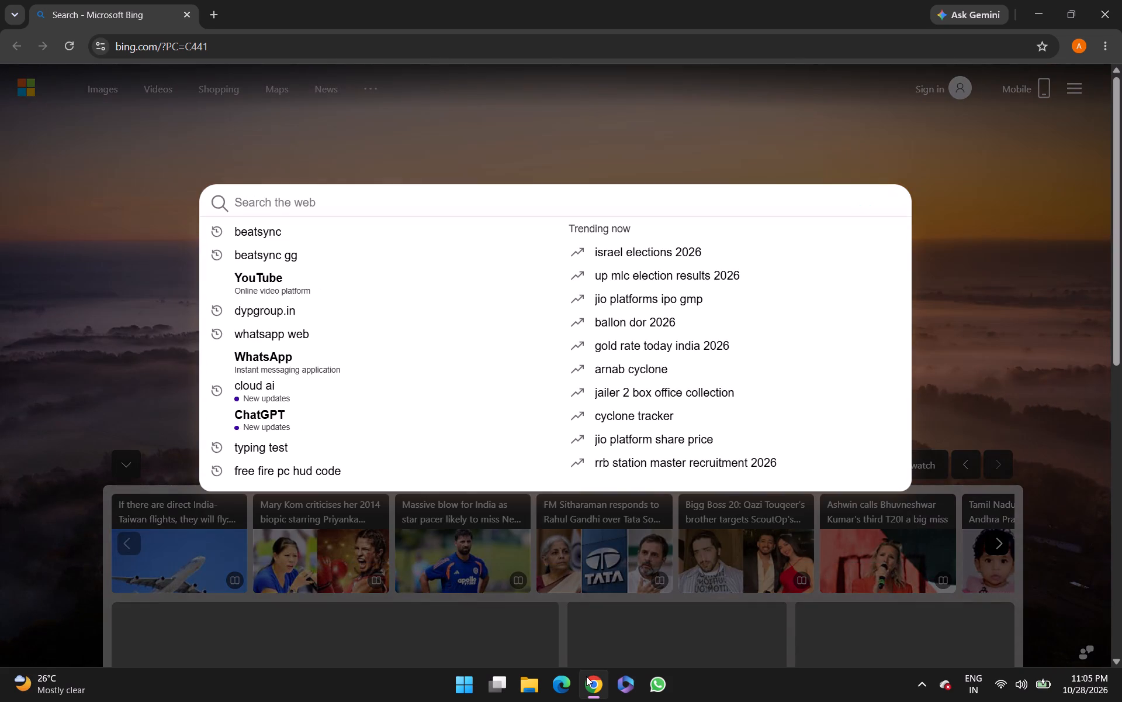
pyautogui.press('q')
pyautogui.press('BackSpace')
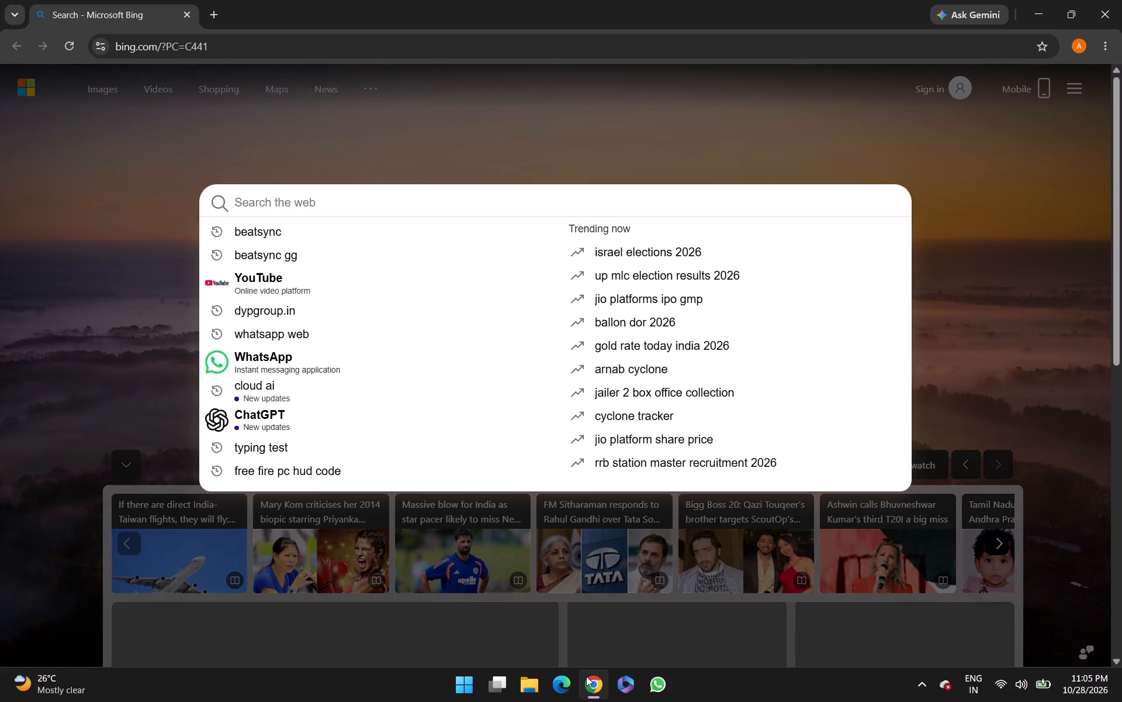
# Enter WHATSAP as the Bing web search query to look up the messaging service.
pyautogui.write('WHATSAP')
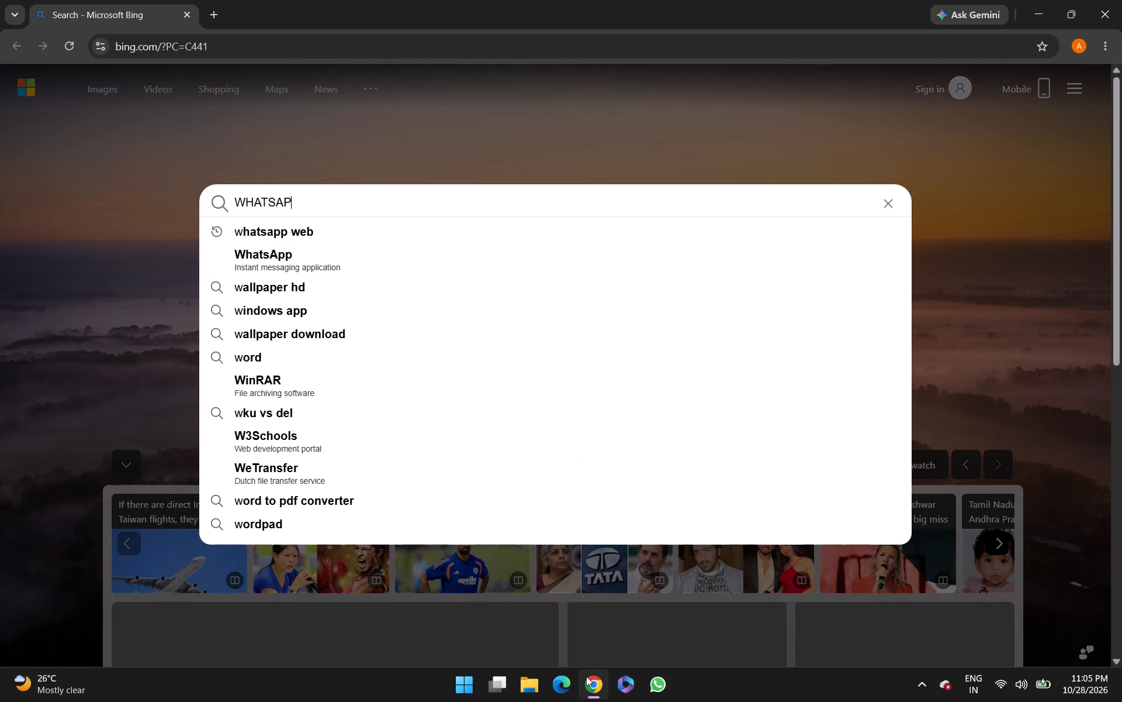